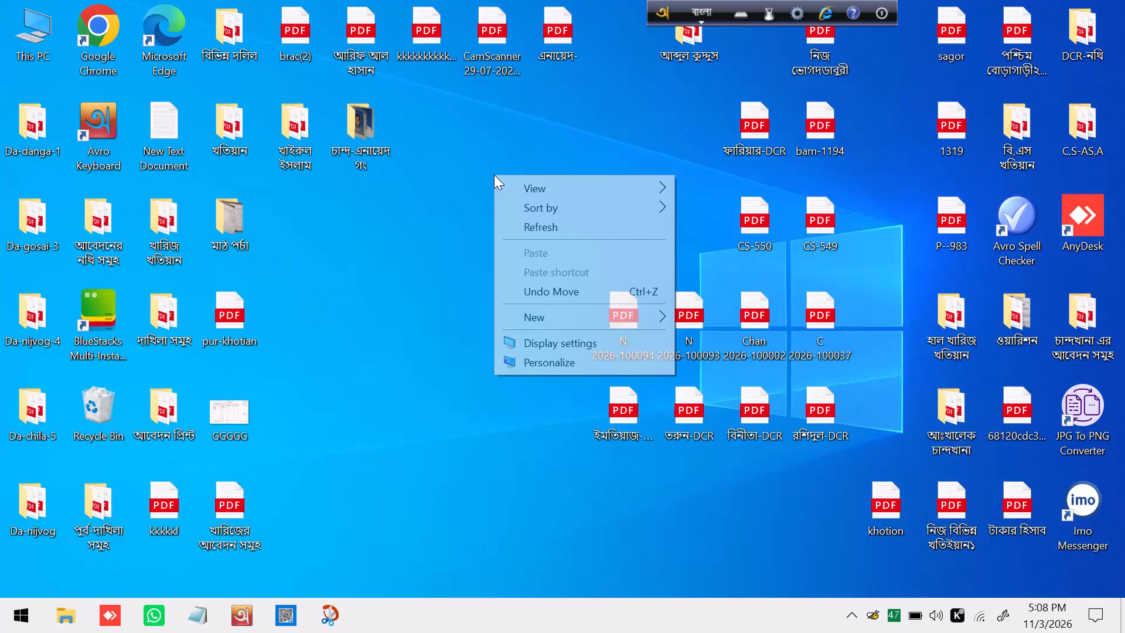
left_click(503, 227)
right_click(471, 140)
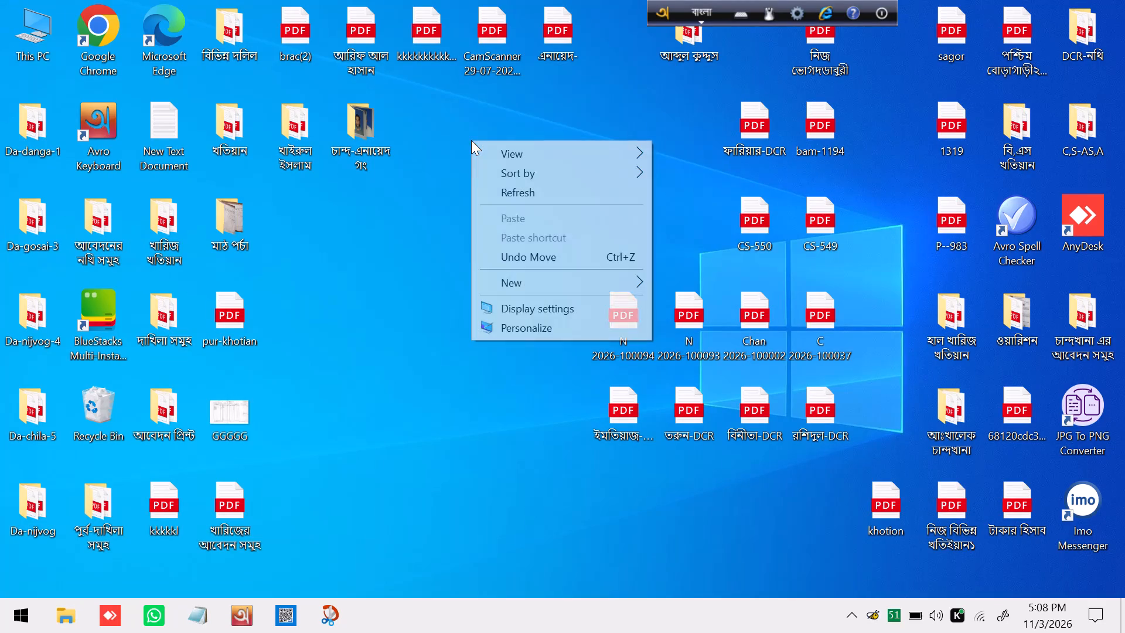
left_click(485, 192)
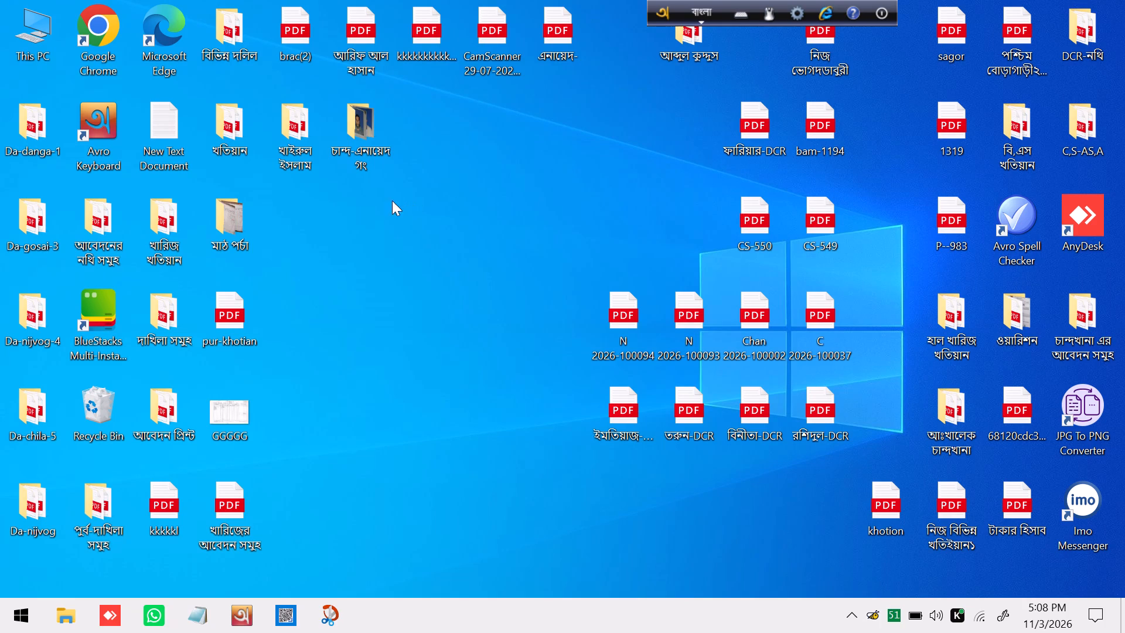
In Google Chrome, open the Land Record & Map service and go to its খতিয়ান ও ম্যাপ অনুসন্ধান page.
double_click(109, 40)
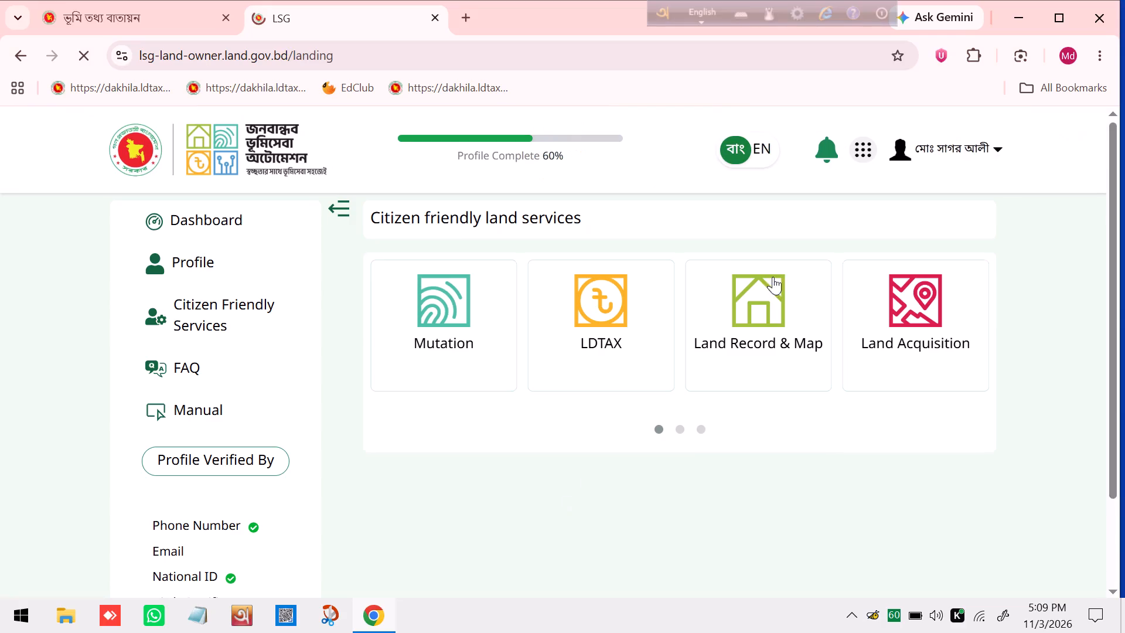
left_click(751, 312)
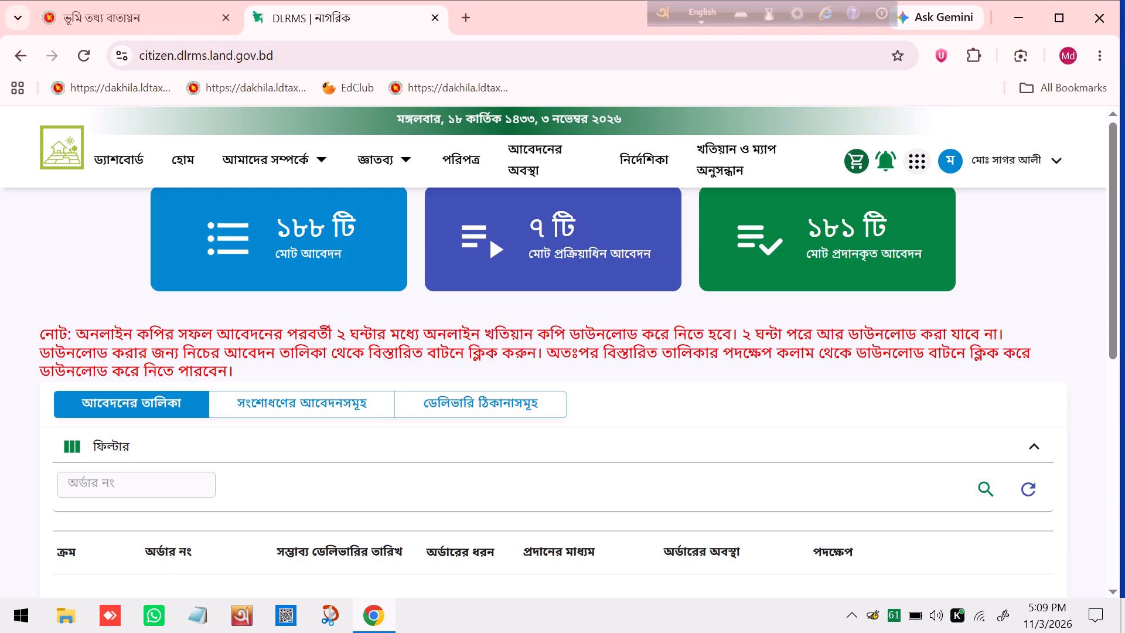
scroll(488, 406, "down", 2)
scroll(488, 406, "up", 2)
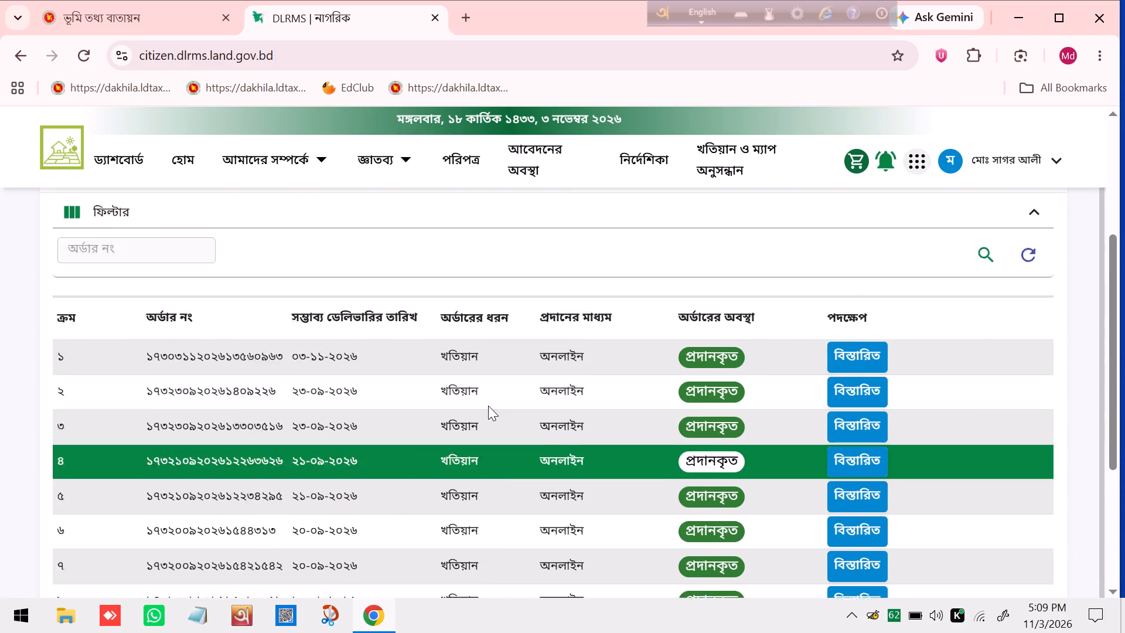
scroll(488, 406, "up", 1)
left_click(722, 156)
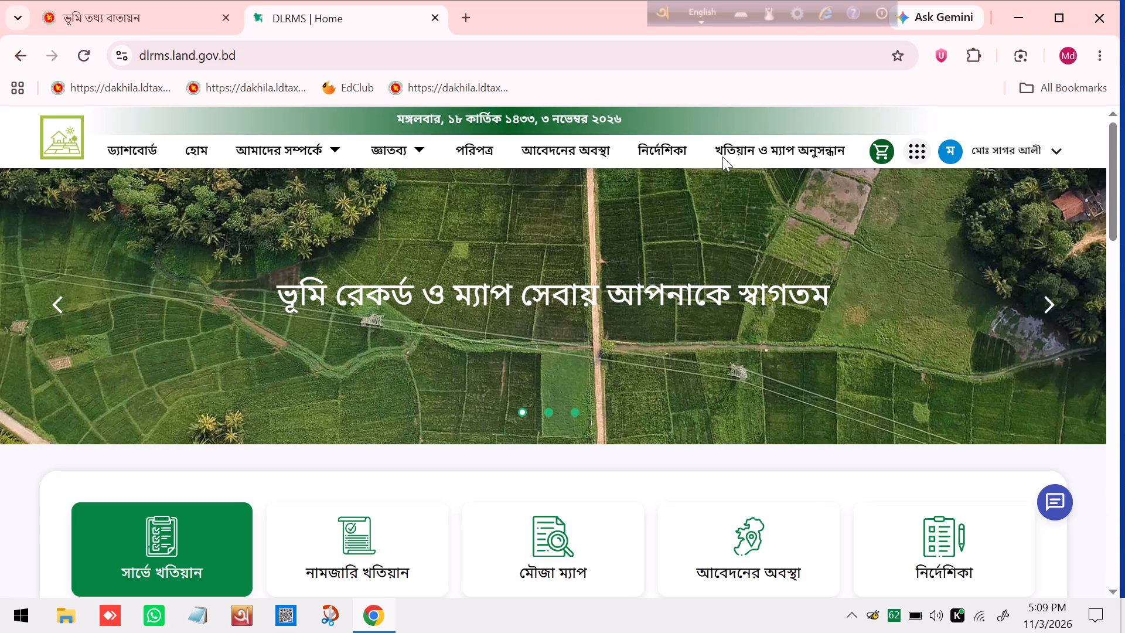
Filter the survey khatians to division রংপুর, district নীলফামারী, upazila ডোমার, type এস এ and mouza ৪ - নিজ ভোগডাবুরী.
scroll(339, 420, "down", 3)
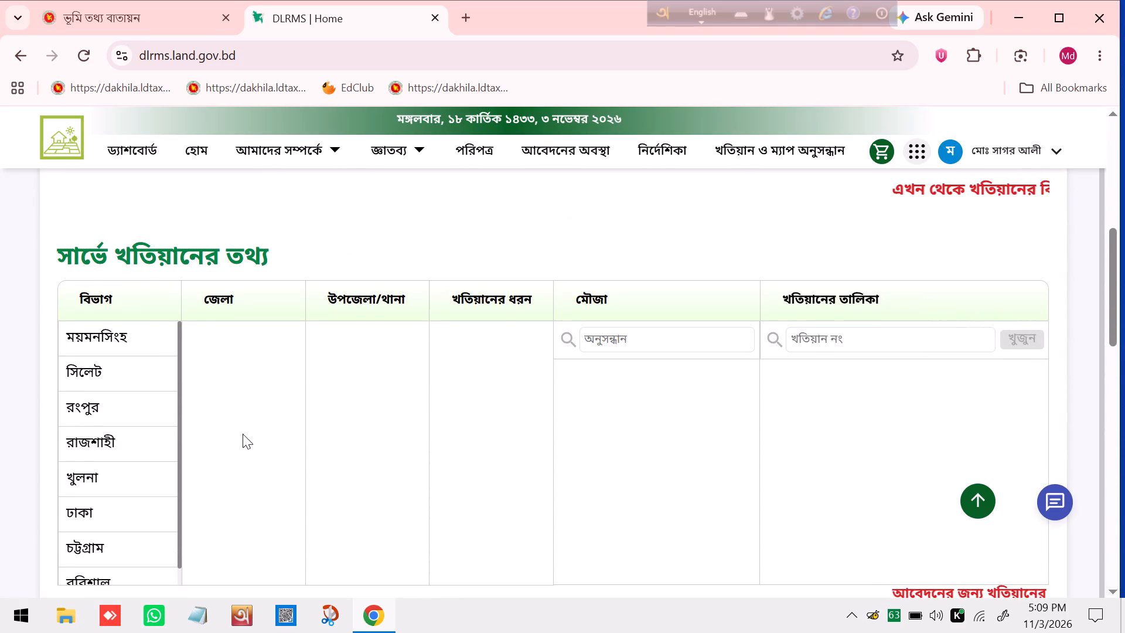
scroll(375, 384, "up", 2)
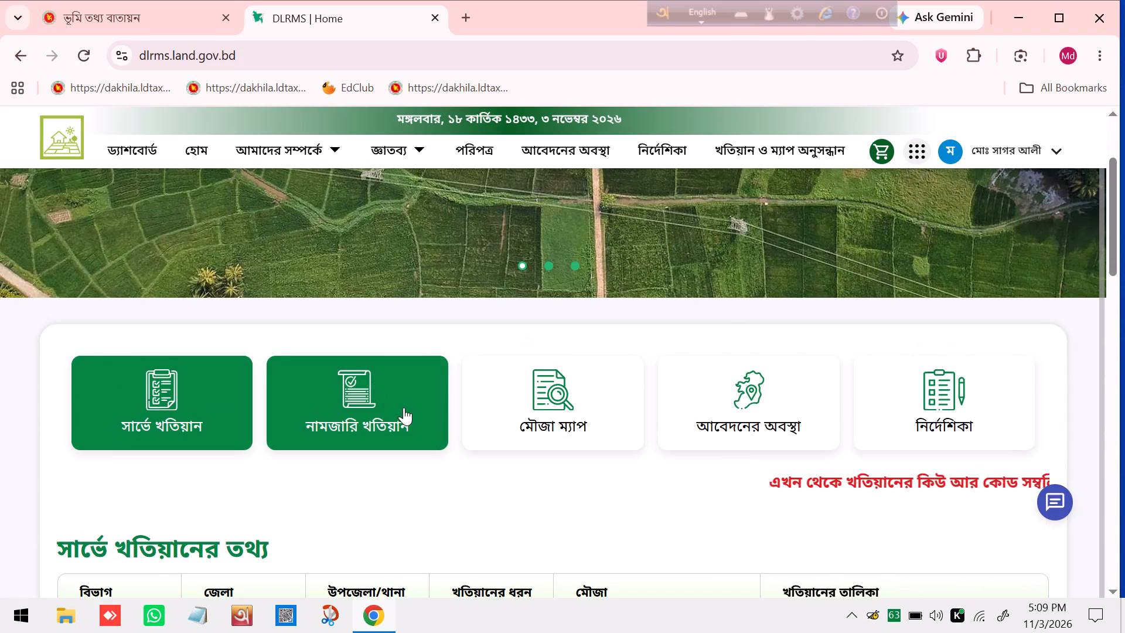
scroll(407, 413, "down", 1)
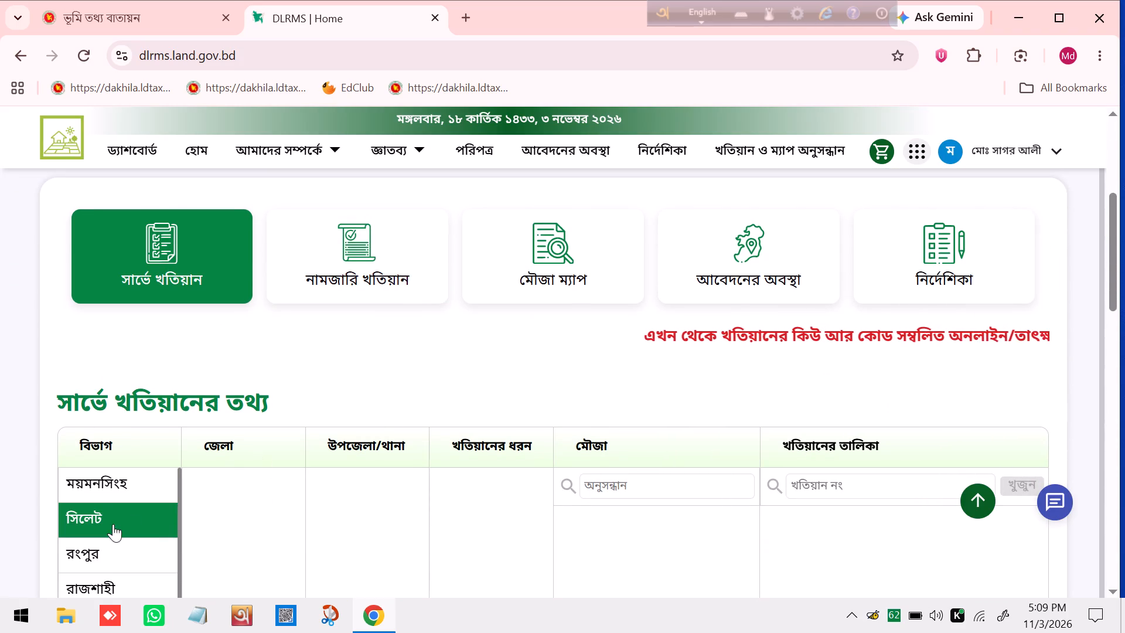
left_click(103, 552)
left_click(216, 515)
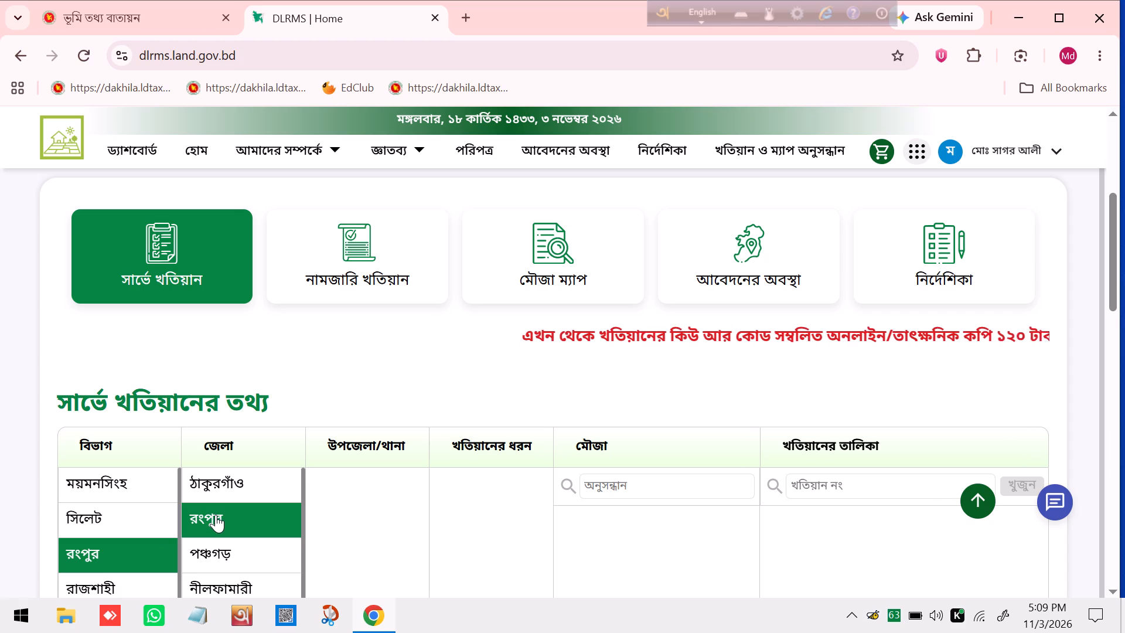
scroll(255, 460, "down", 1)
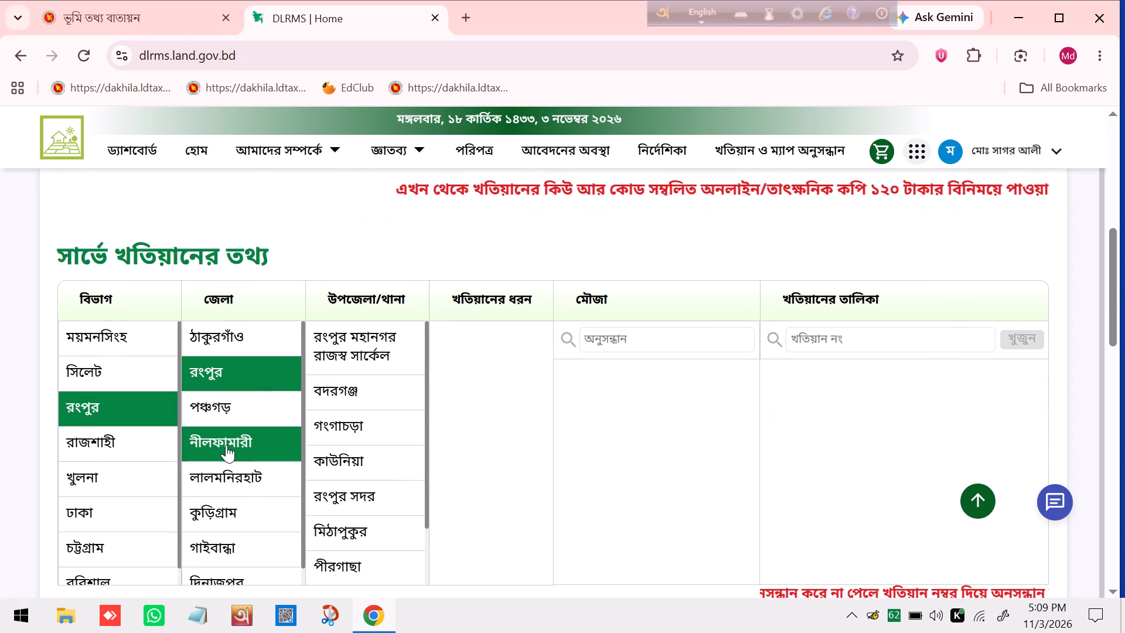
left_click(226, 443)
left_click(354, 375)
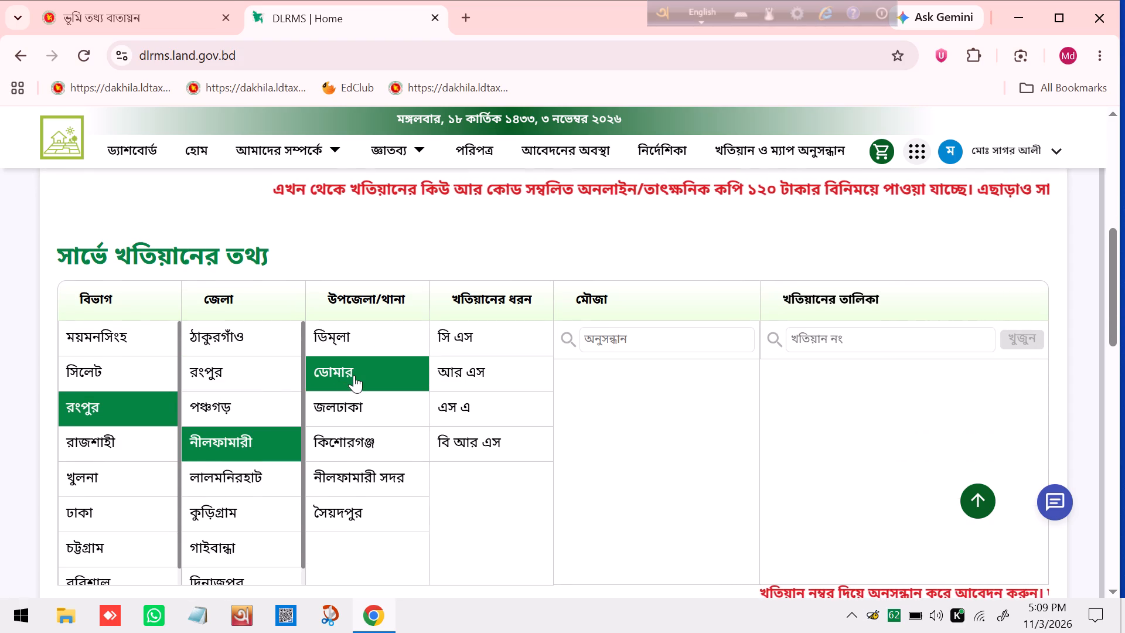
left_click(466, 410)
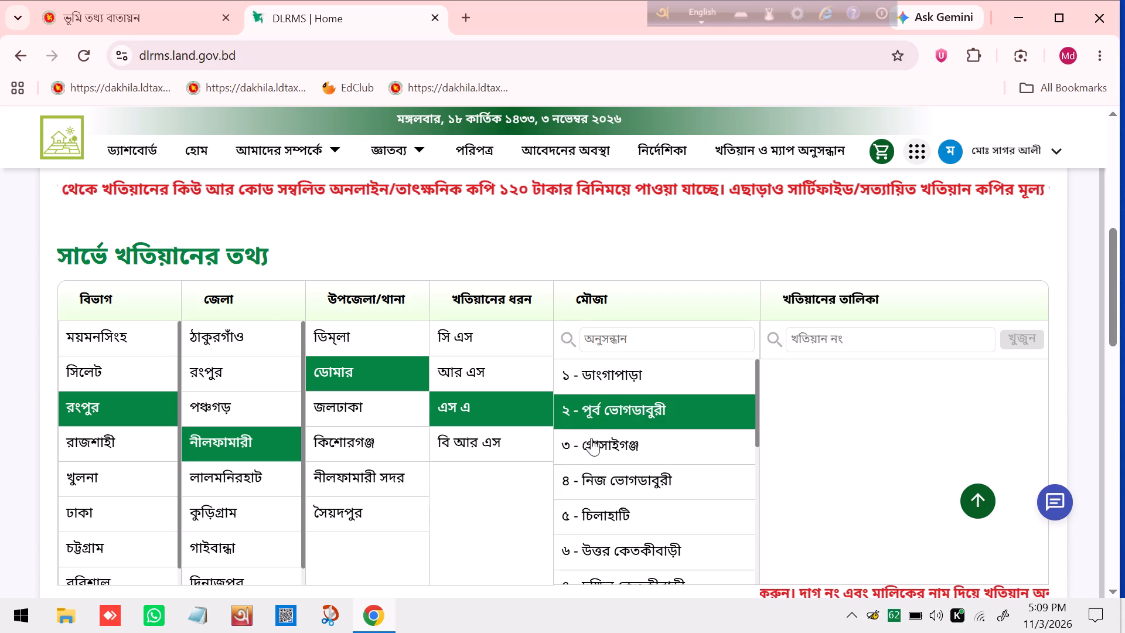
left_click(609, 481)
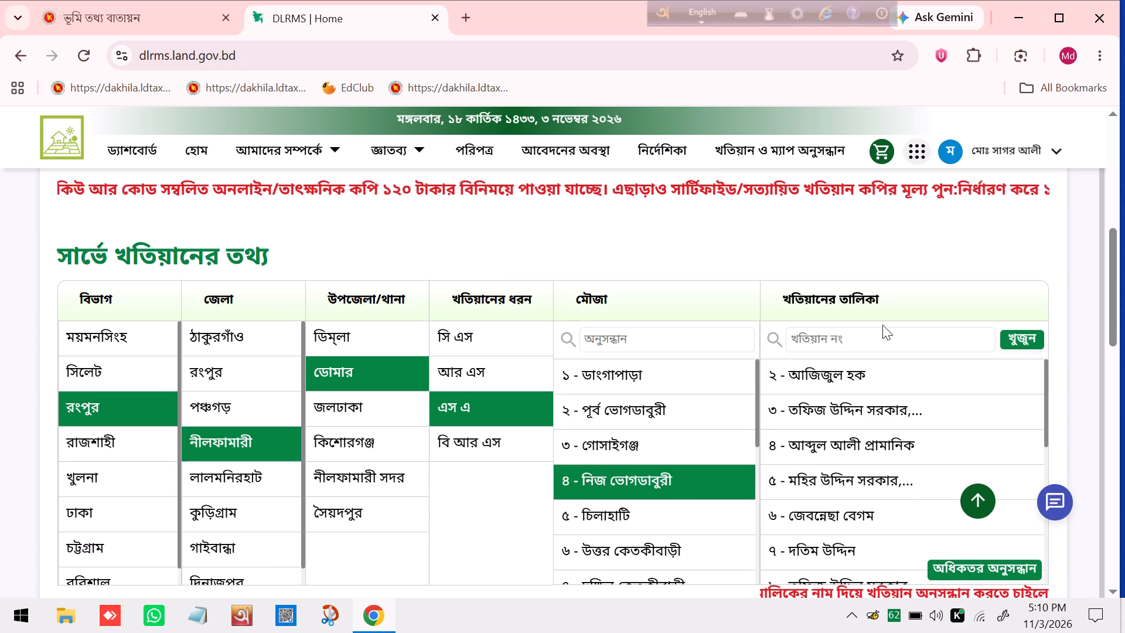
Search the khatian list for number ২৫০ and open the matching khatian's details.
left_click(873, 341)
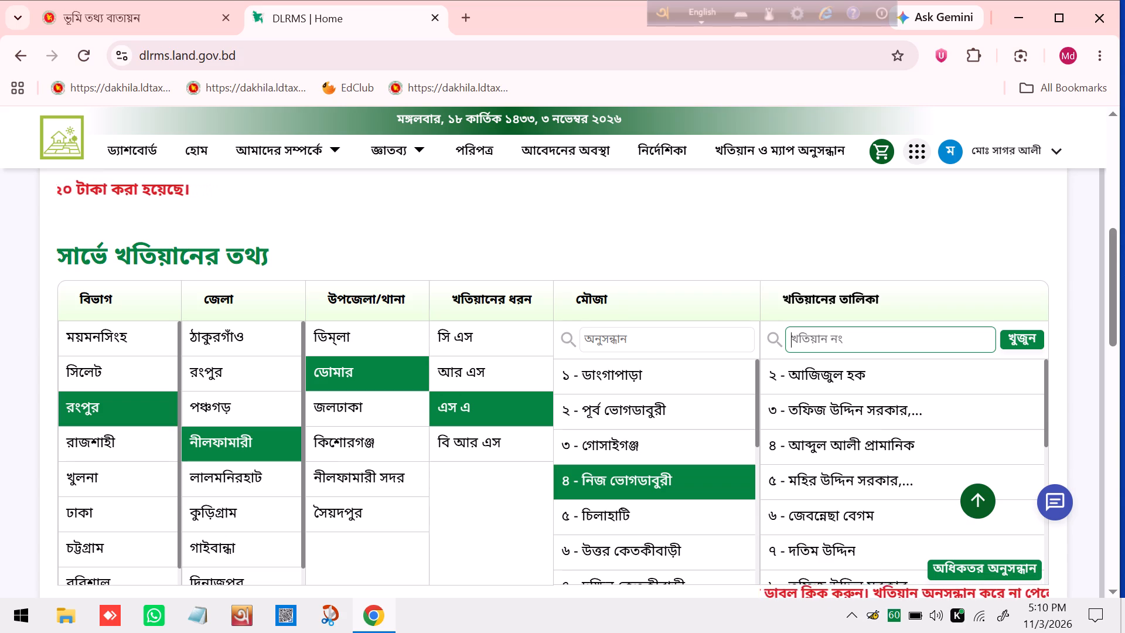
left_click(888, 334)
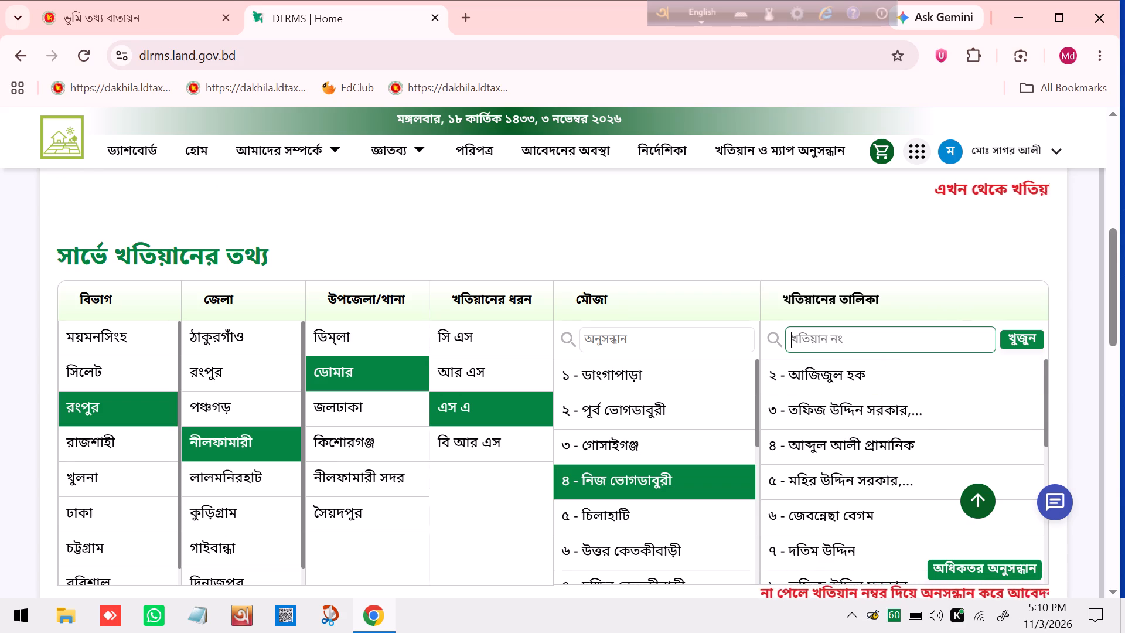
type("25")
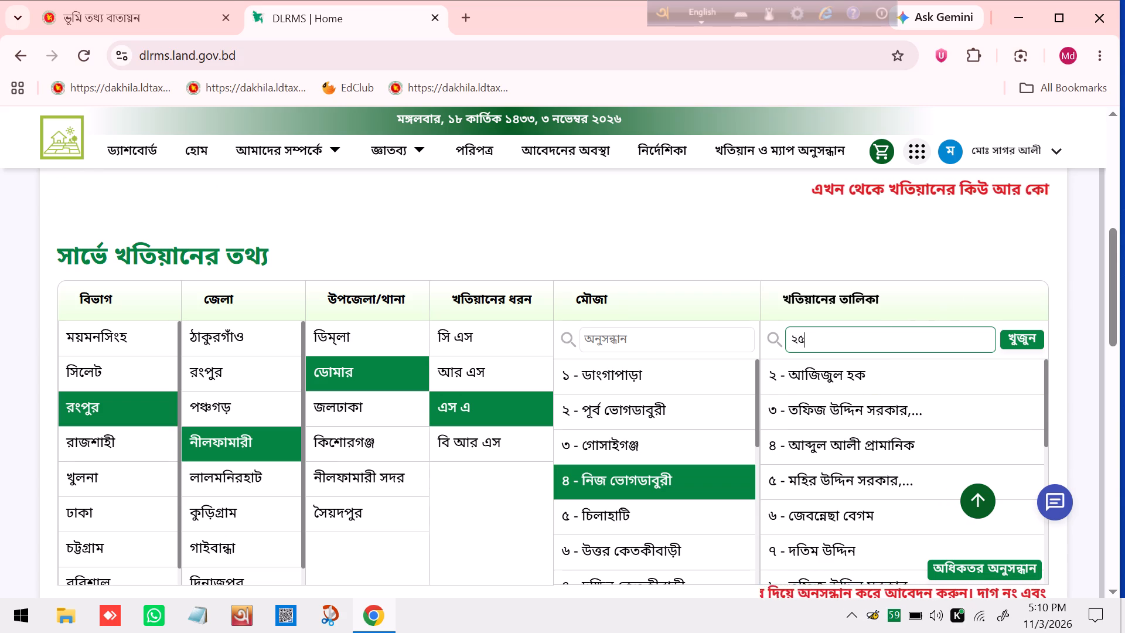
key("0")
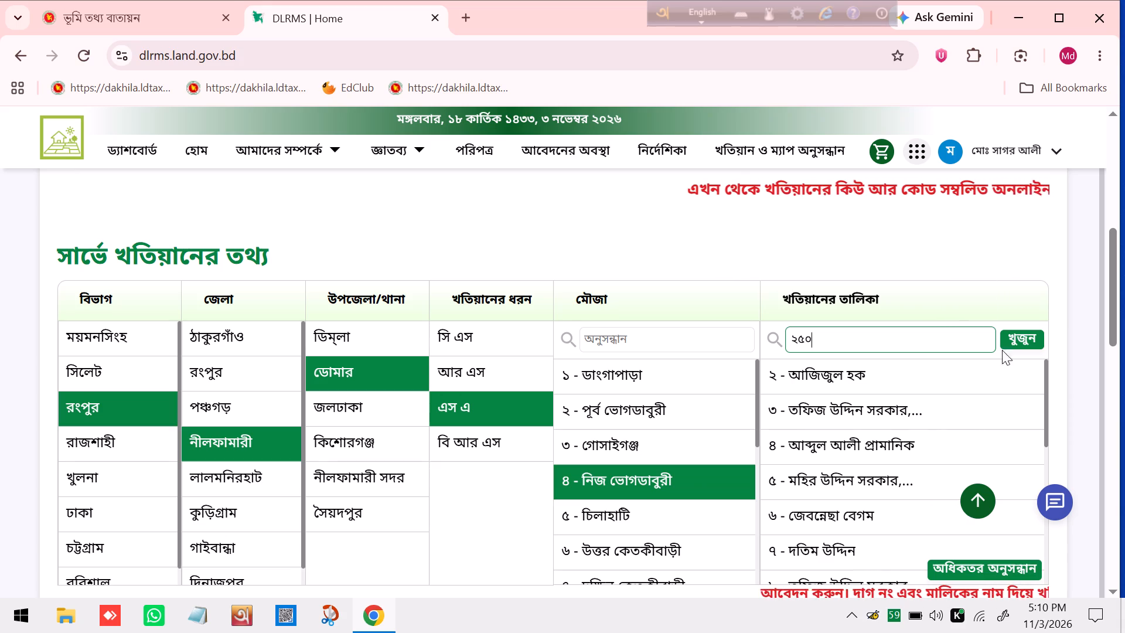
left_click(1017, 343)
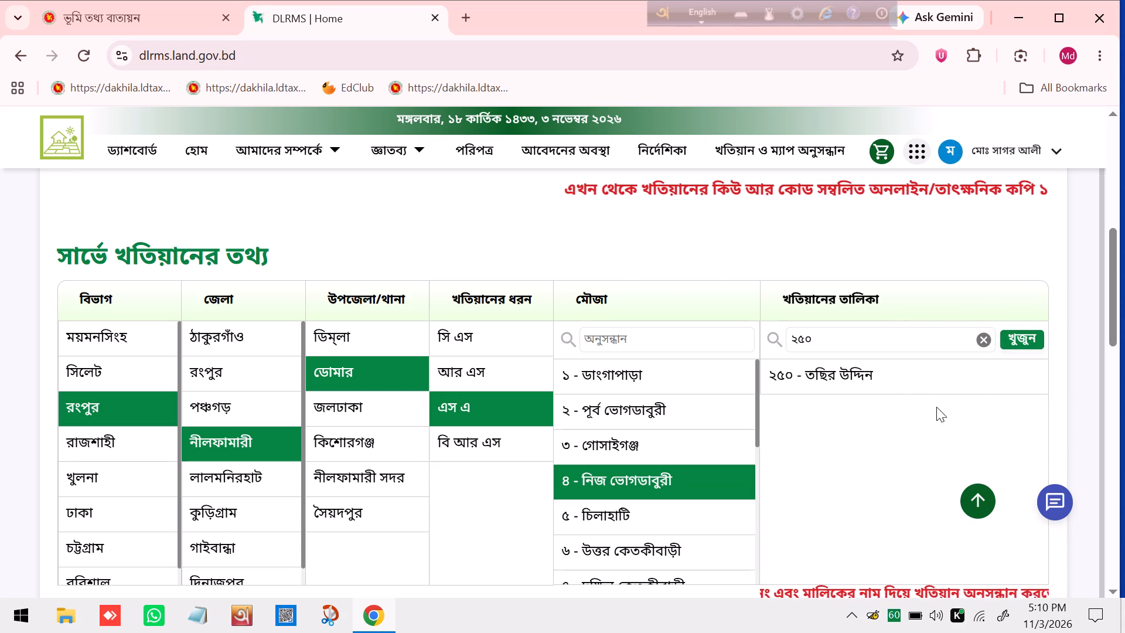
double_click(886, 374)
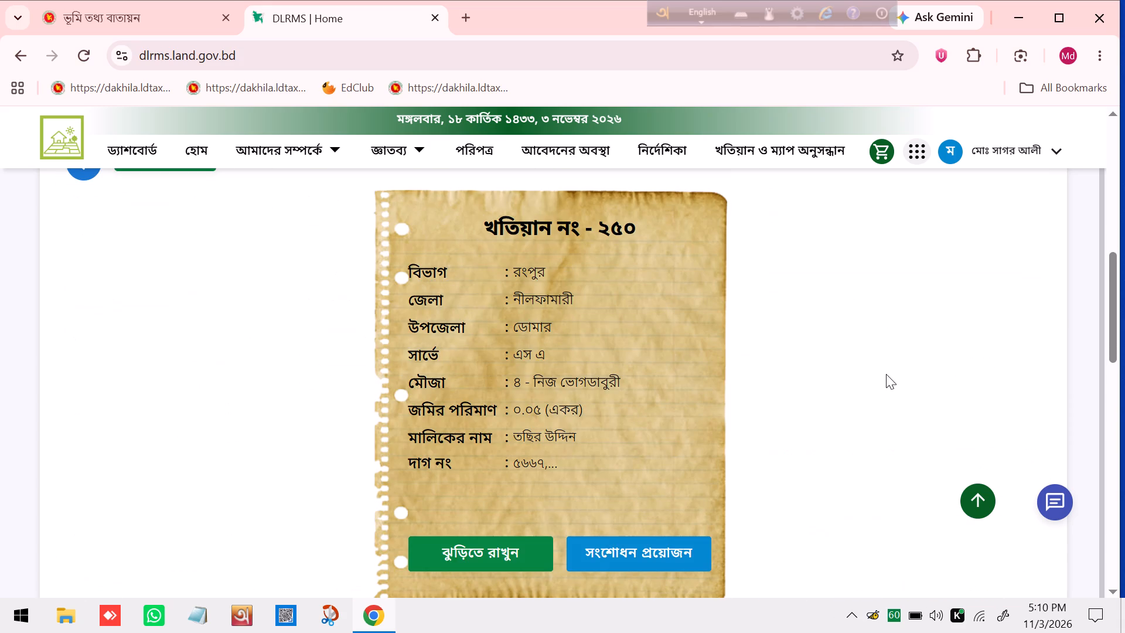
Add khatian ২৫০ to the cart, select it there and proceed to checkout.
left_click(488, 554)
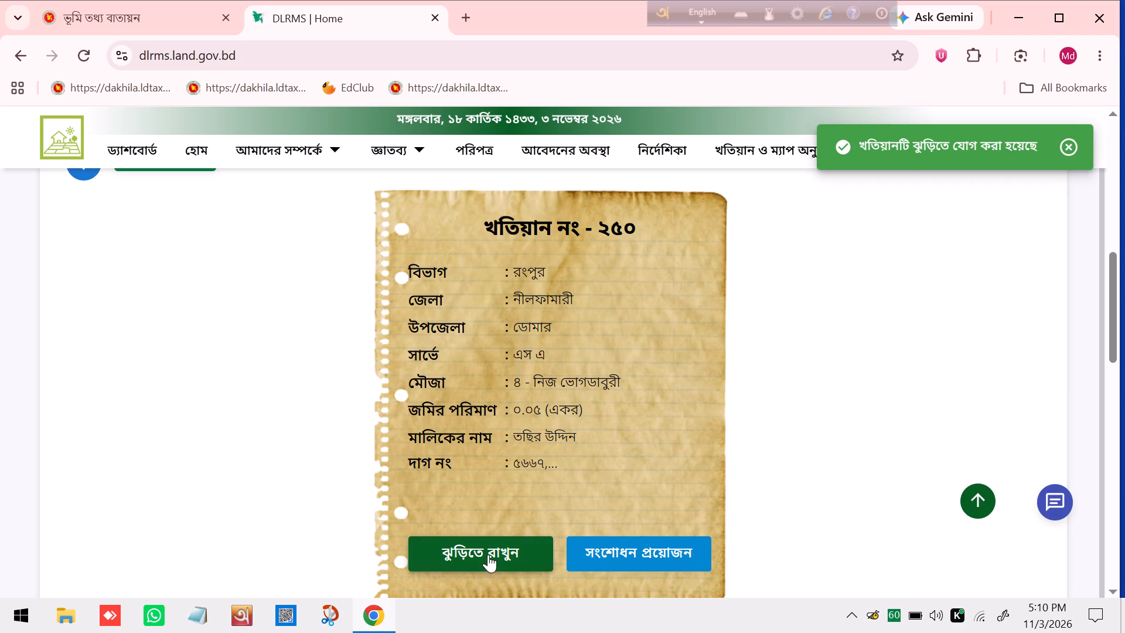
left_click(892, 137)
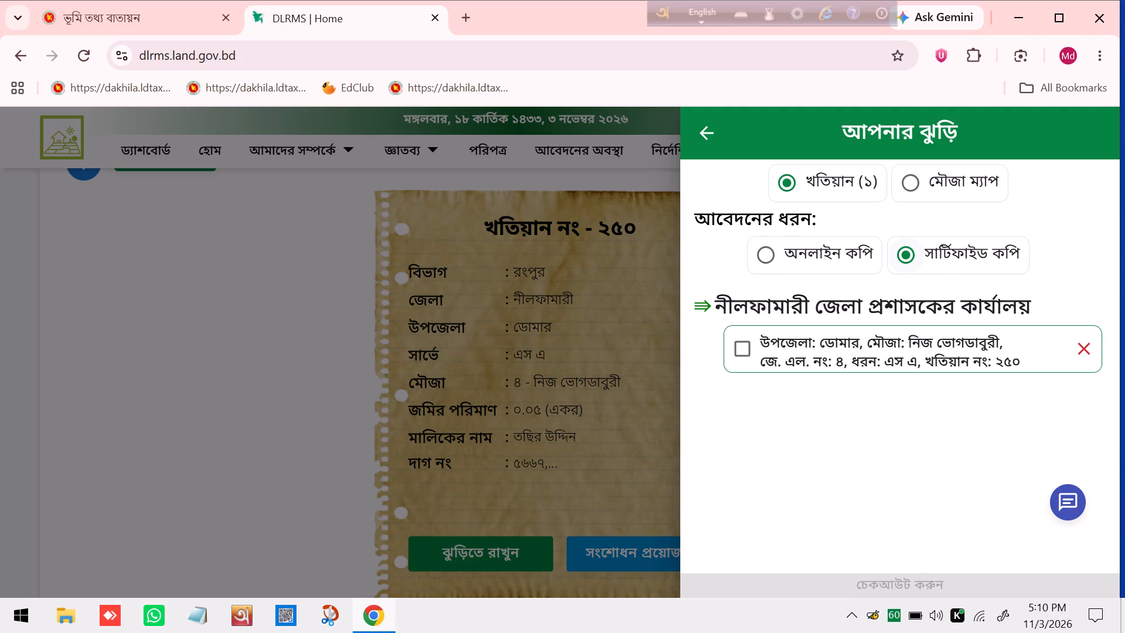
left_click(743, 346)
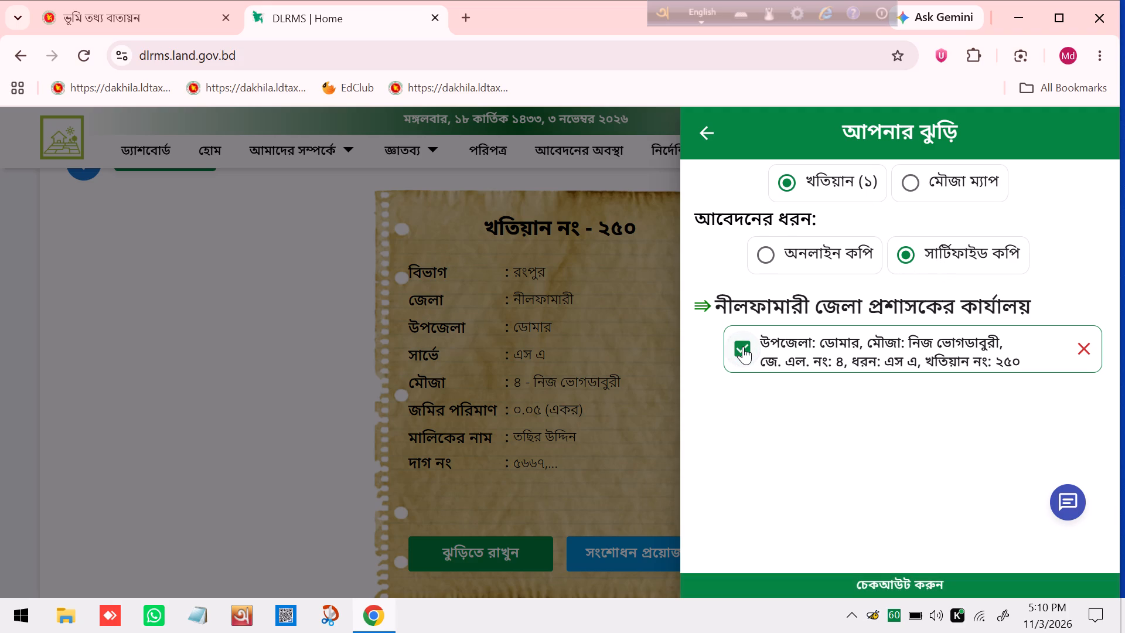
scroll(743, 346, "down", 3)
left_click(871, 581)
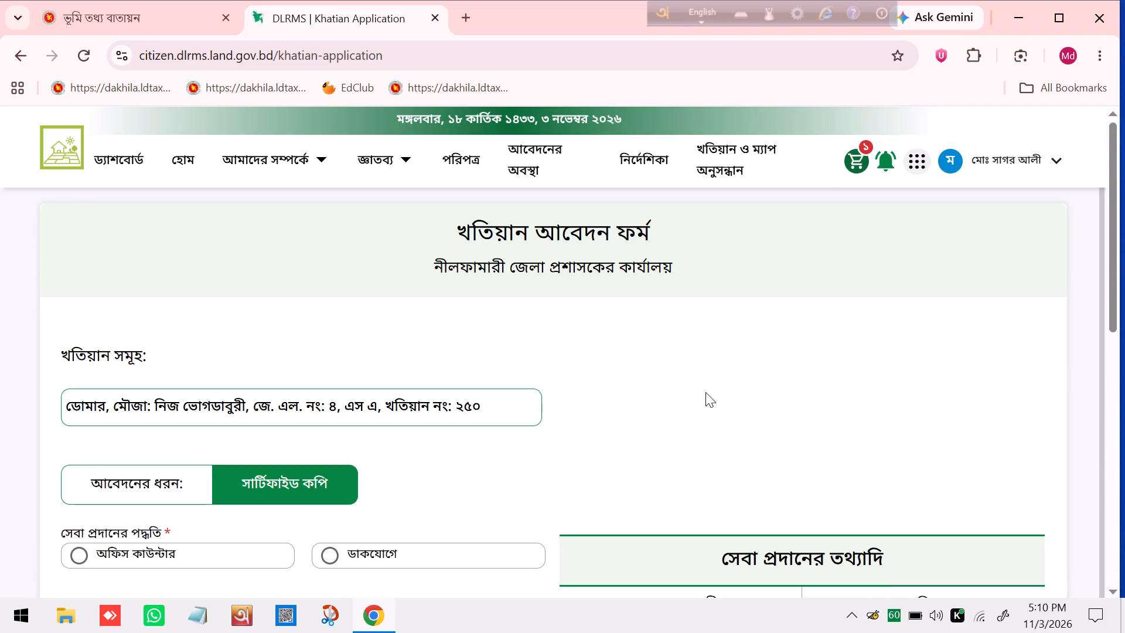
Set the application's delivery method to অফিস কাউন্টার and answer the addition check with ১২.
scroll(700, 383, "down", 1)
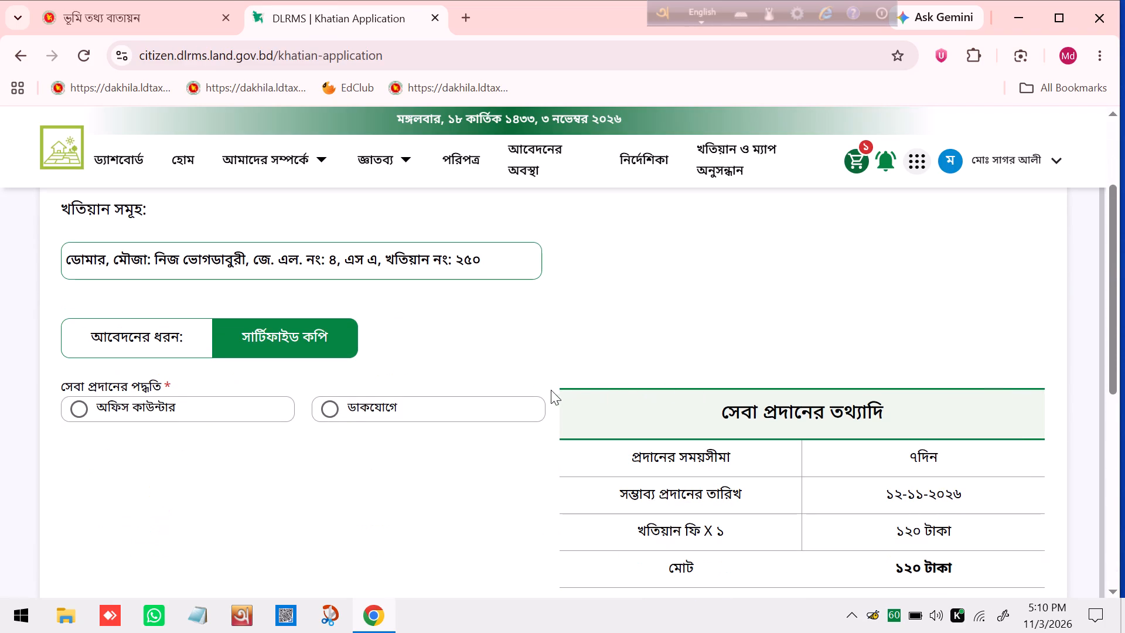
left_click(80, 407)
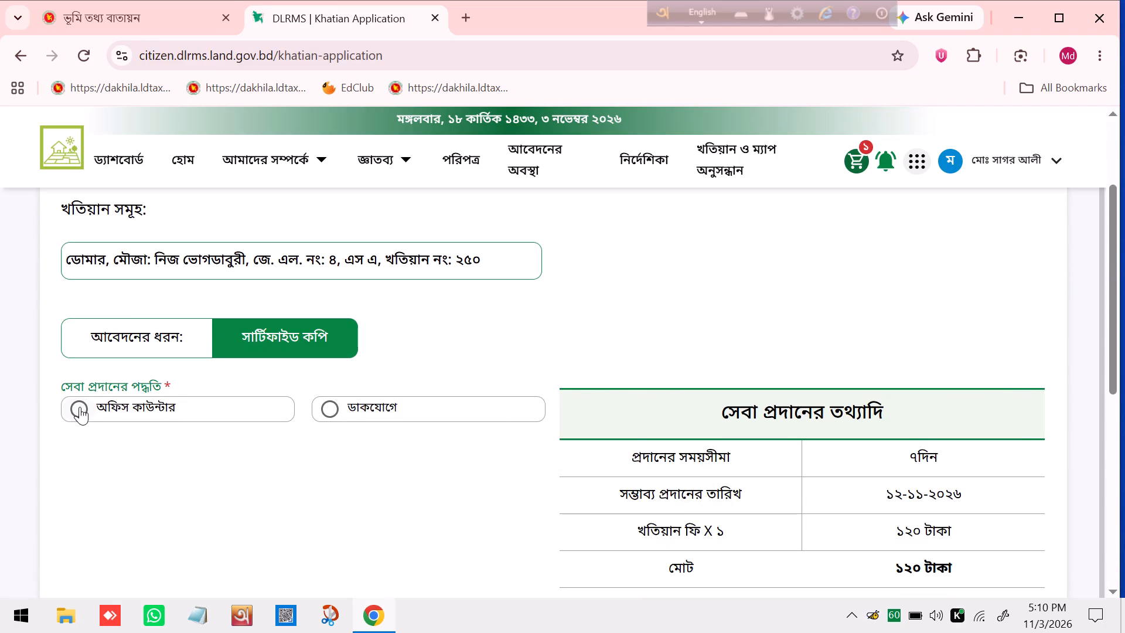
scroll(461, 338, "down", 1)
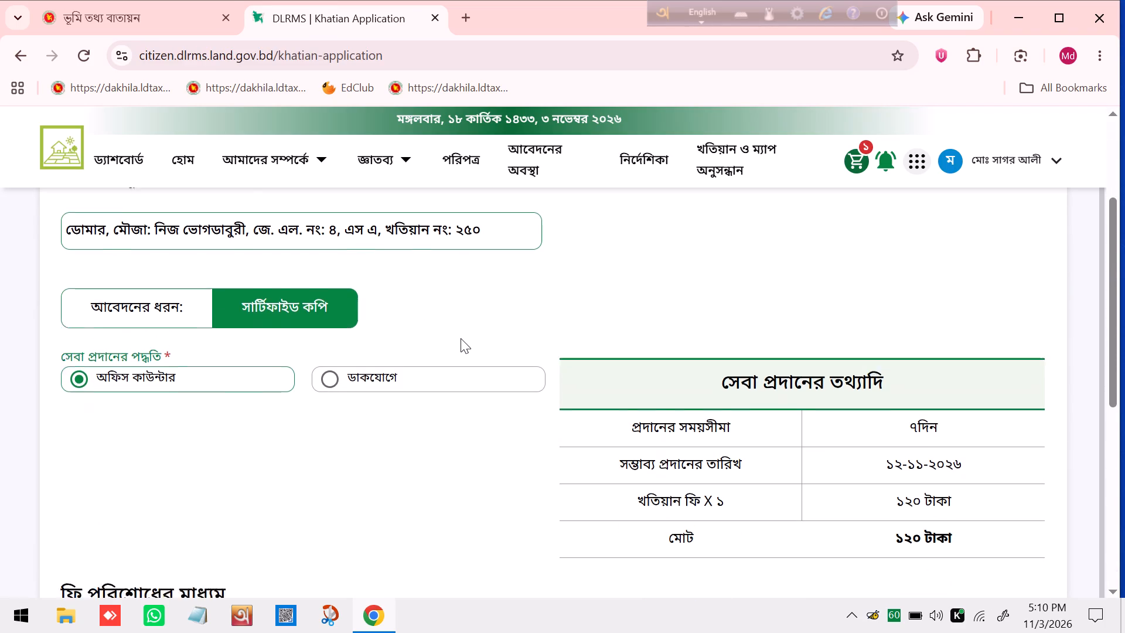
scroll(461, 338, "down", 3)
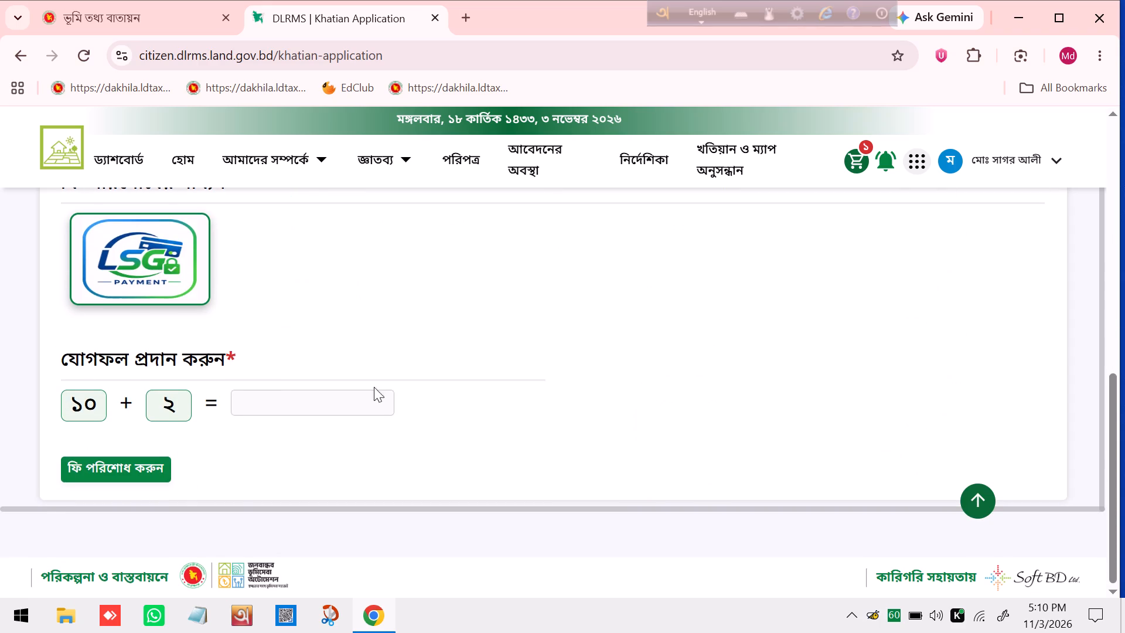
left_click(299, 404)
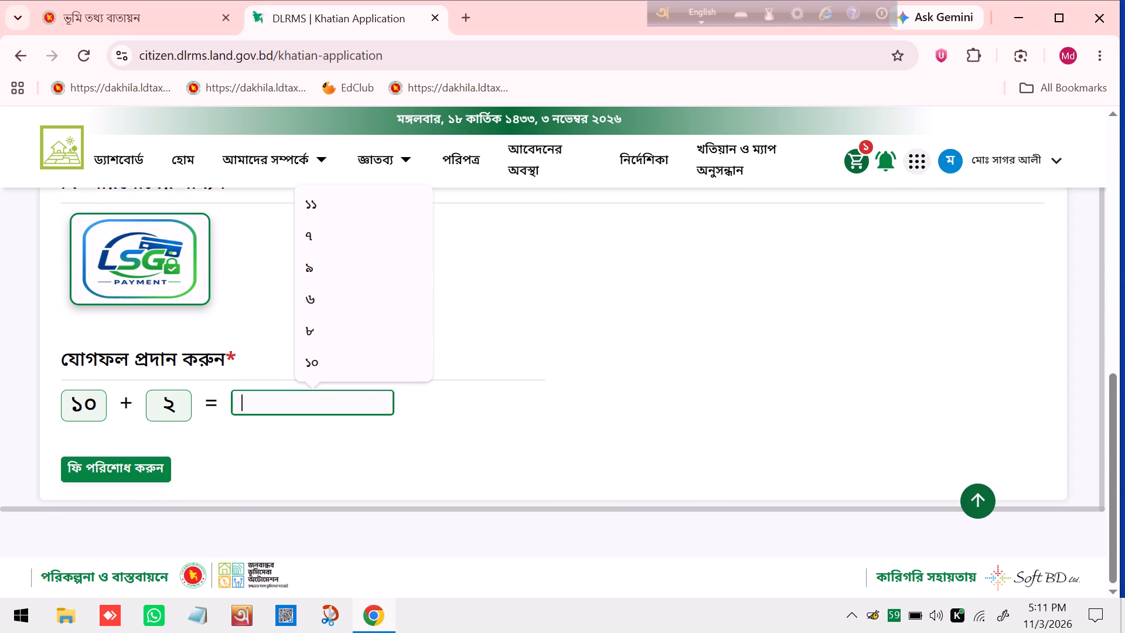
type("12")
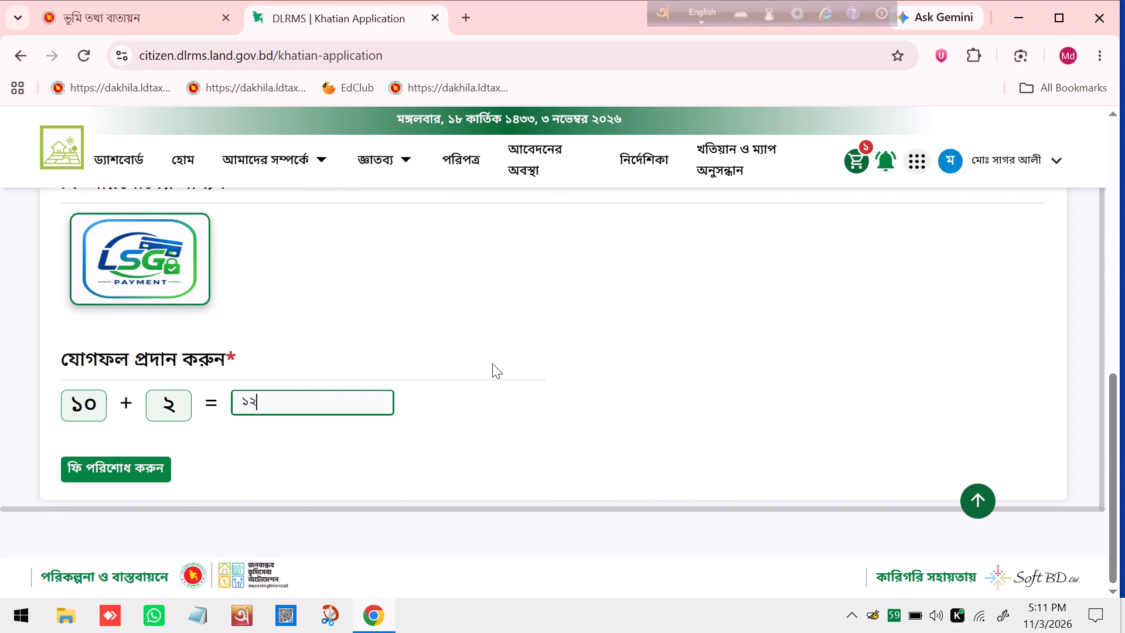
Submit the application for fee payment, accept the online payment terms and continue to the next stage.
scroll(492, 363, "up", 3)
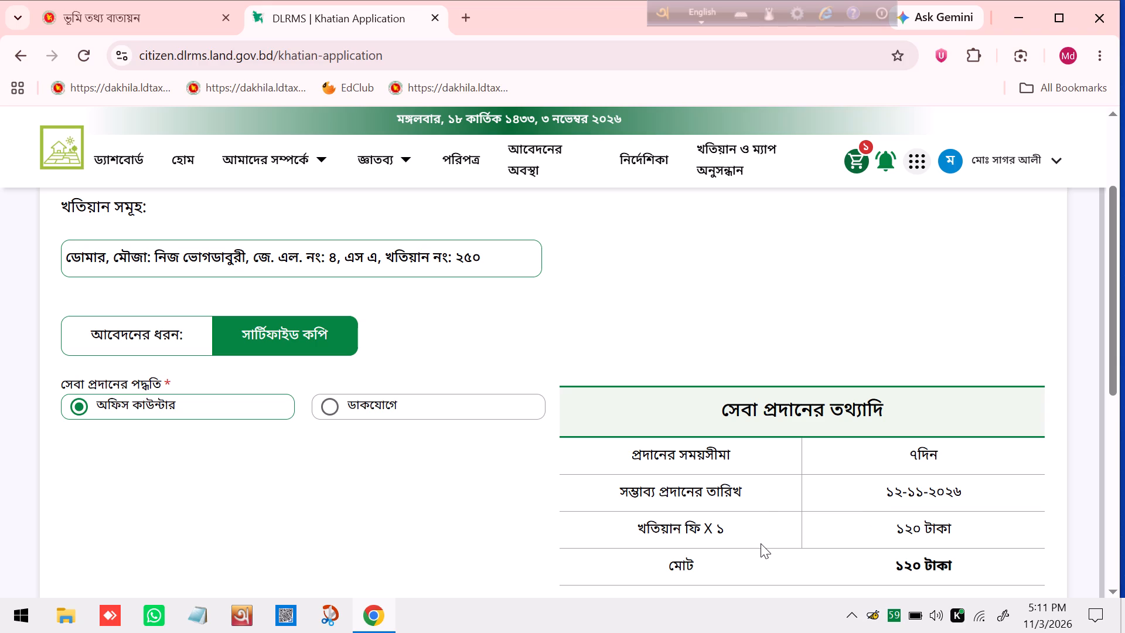
scroll(792, 538, "down", 2)
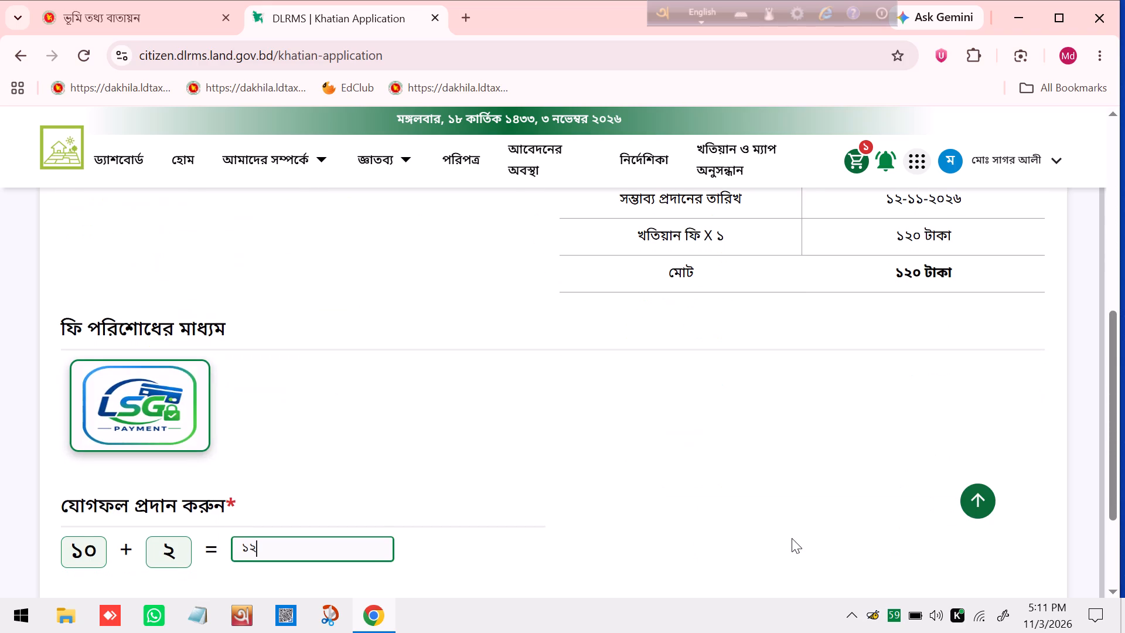
scroll(792, 534, "down", 2)
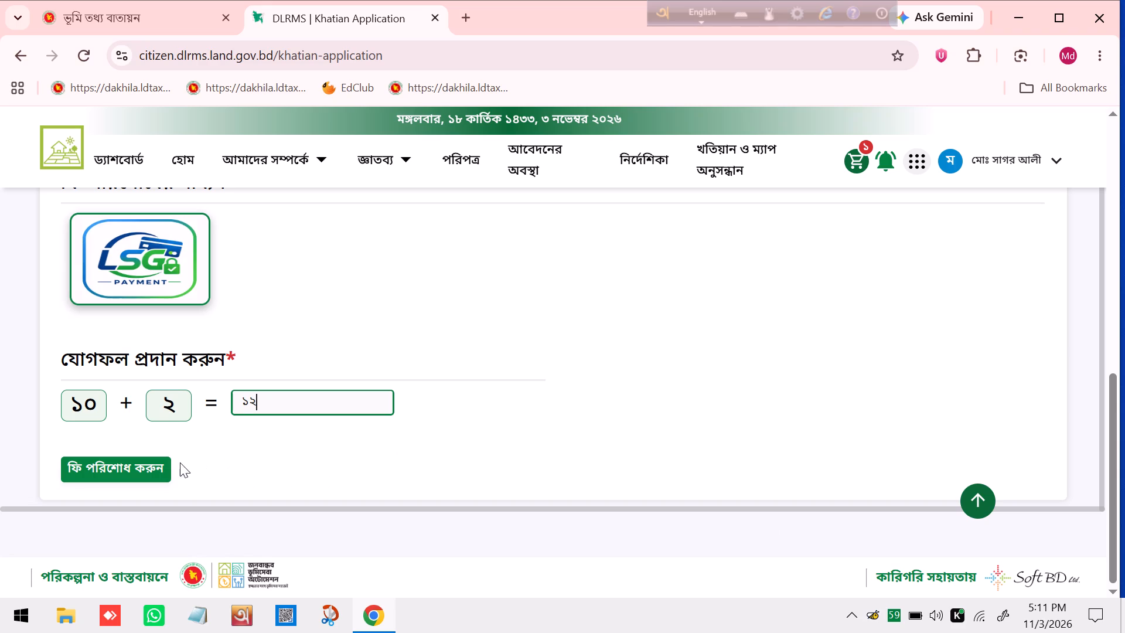
left_click(140, 471)
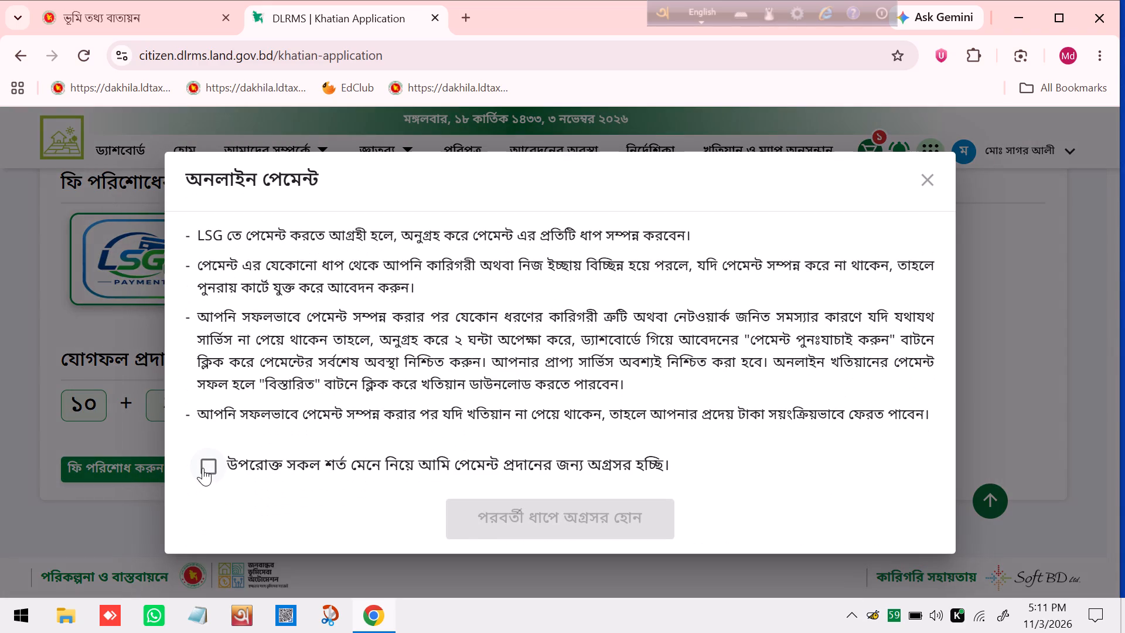
left_click(207, 464)
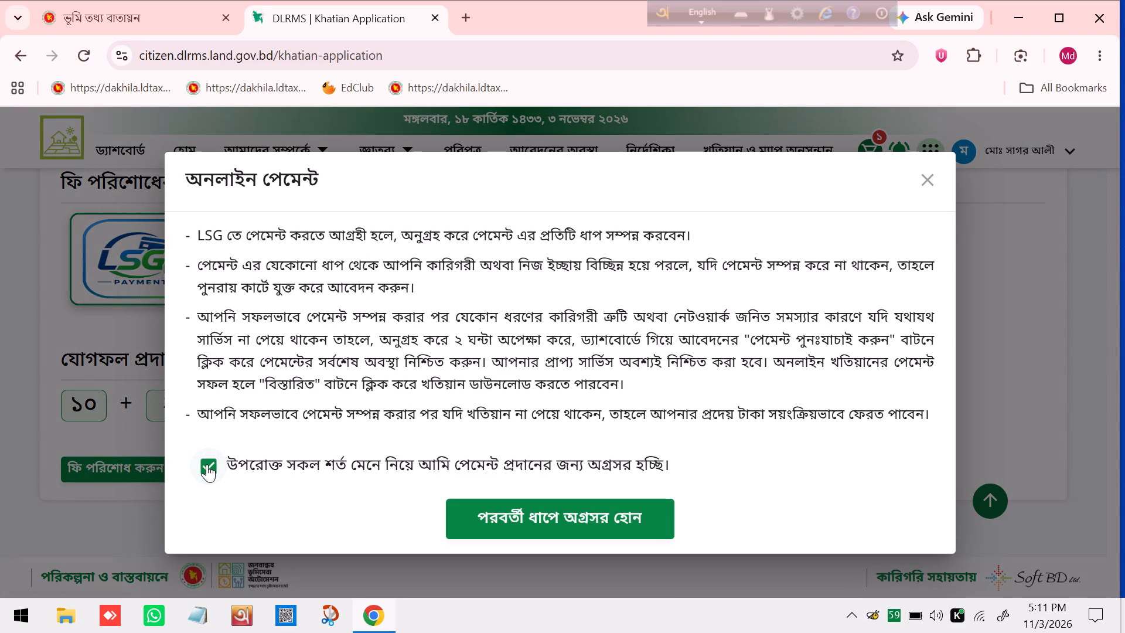
left_click(512, 521)
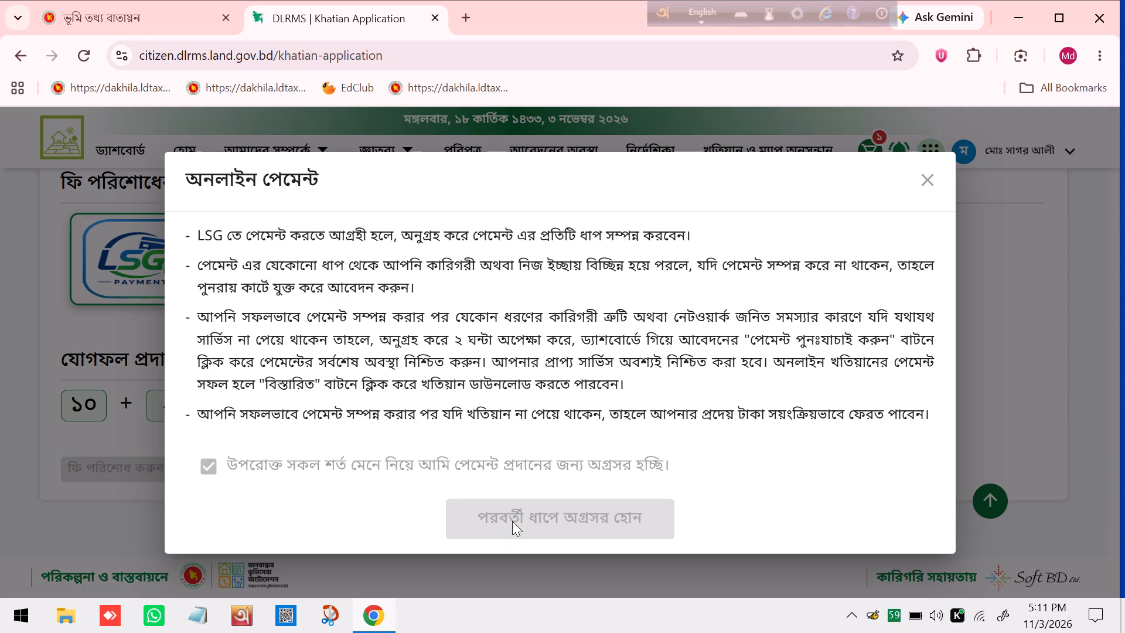
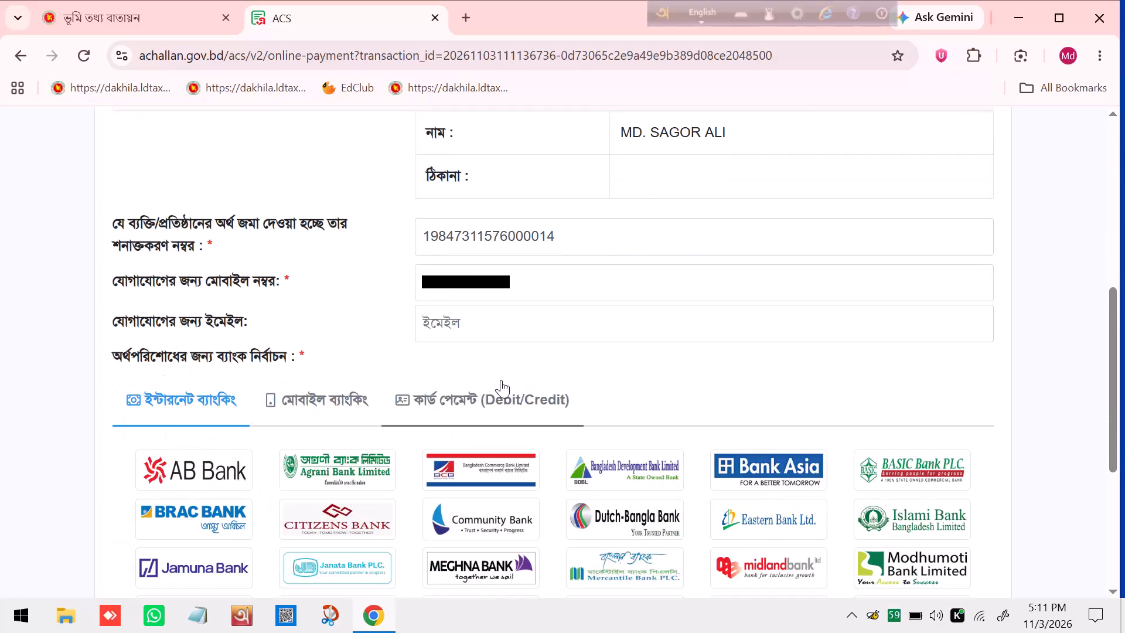
Choose bKash (বিকাশ) mobile banking as the payment method, save the challan details and proceed to the bKash payment gateway.
left_click(328, 401)
left_click(188, 496)
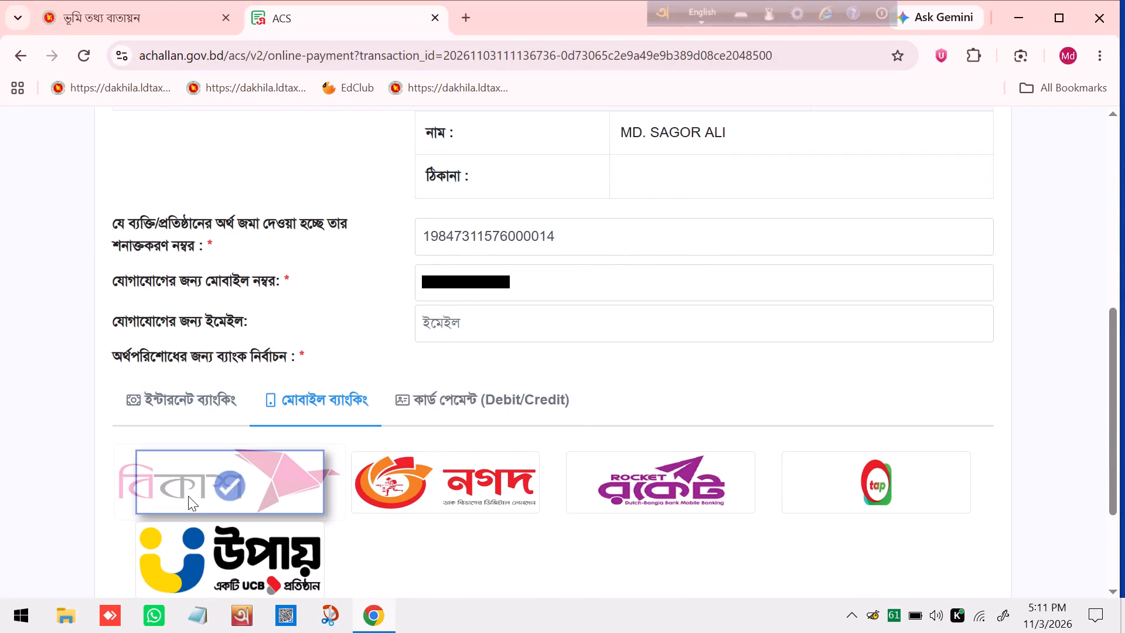
scroll(512, 376, "down", 2)
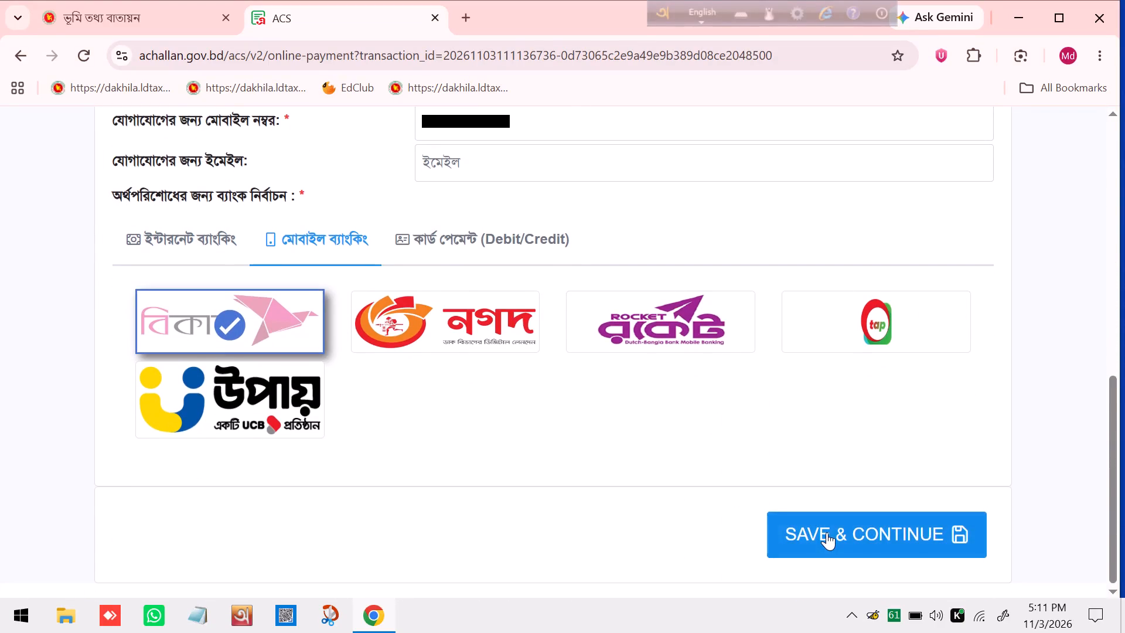
left_click(827, 532)
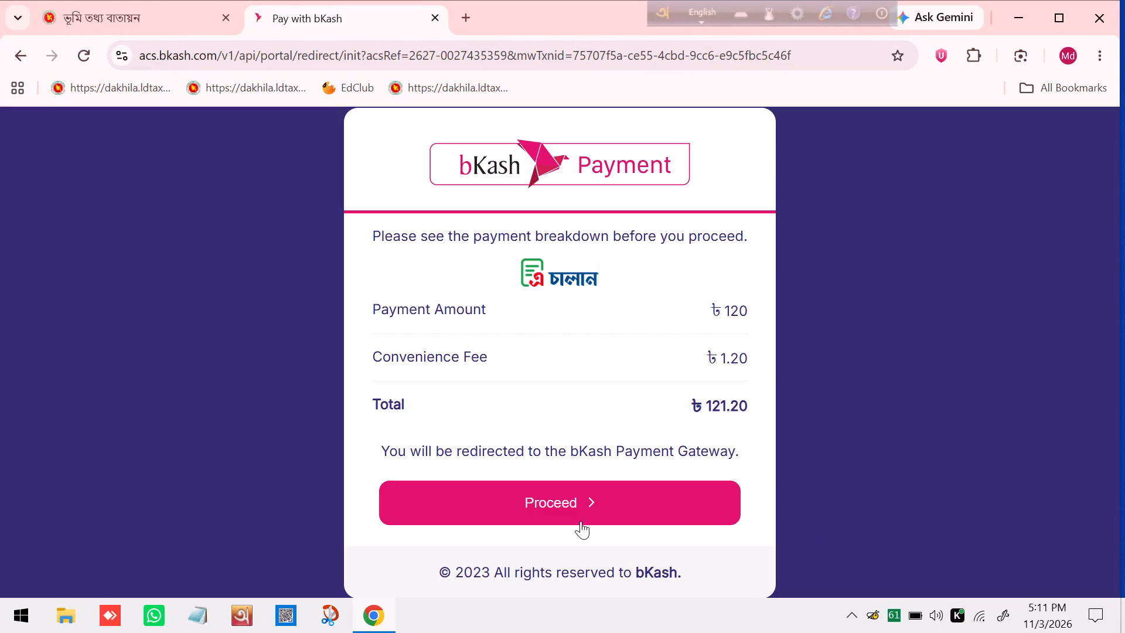
left_click(557, 500)
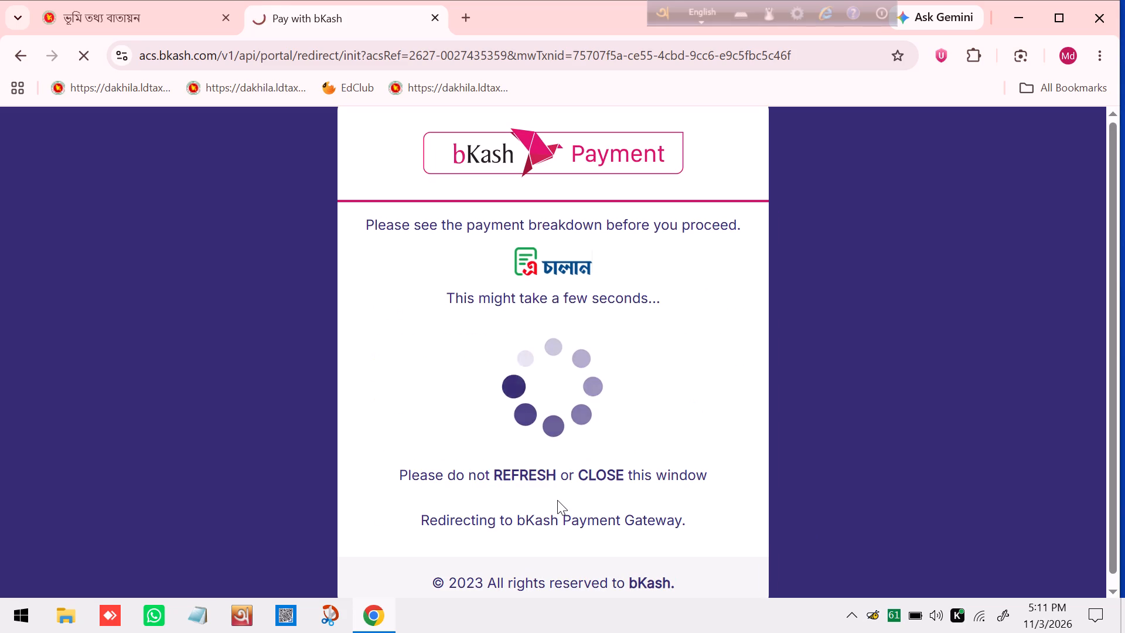
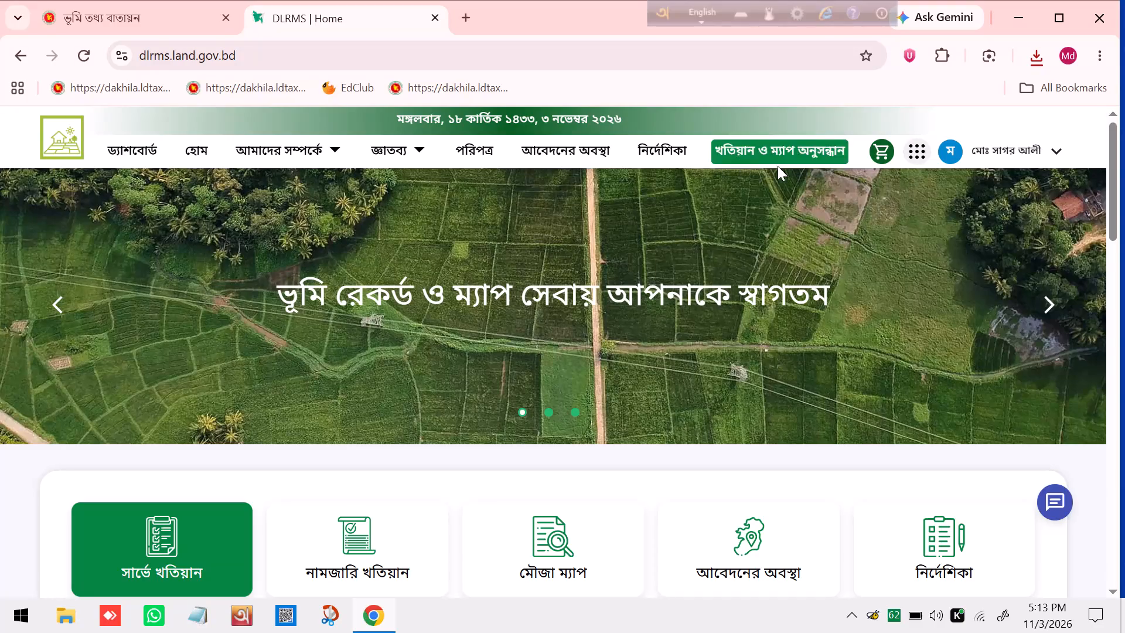
Choose রংপুর division, নীলফামারী district, ডোমার upazila, এস এ khatian type and mouza ৪ - নিজ ভোগডাবুরী in the survey khatian finder.
scroll(700, 270, "down", 3)
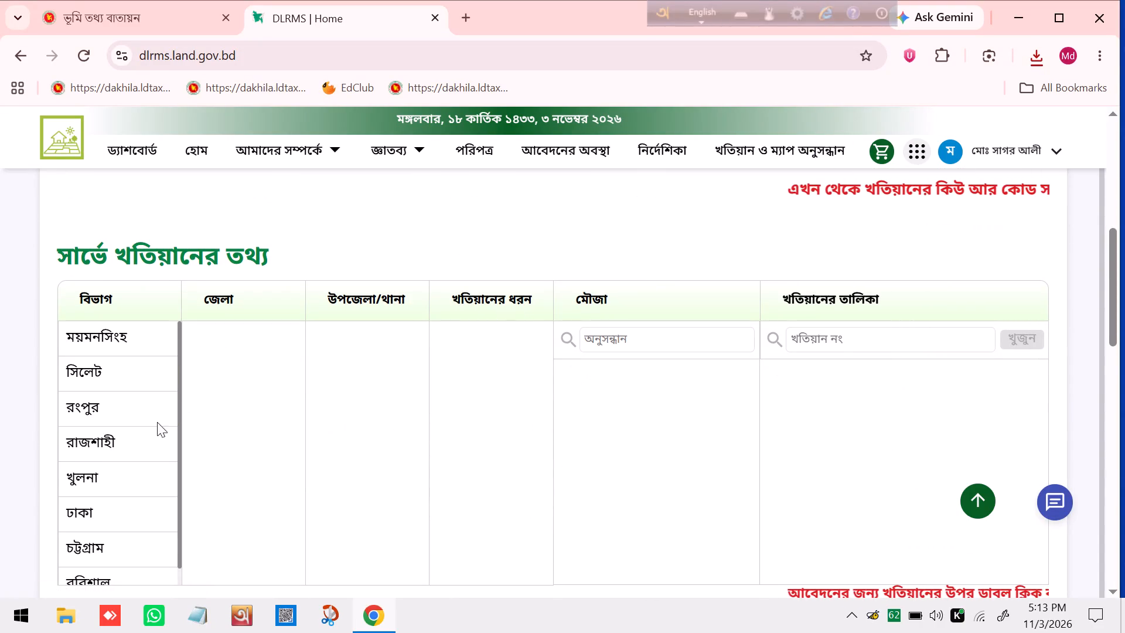
left_click(101, 409)
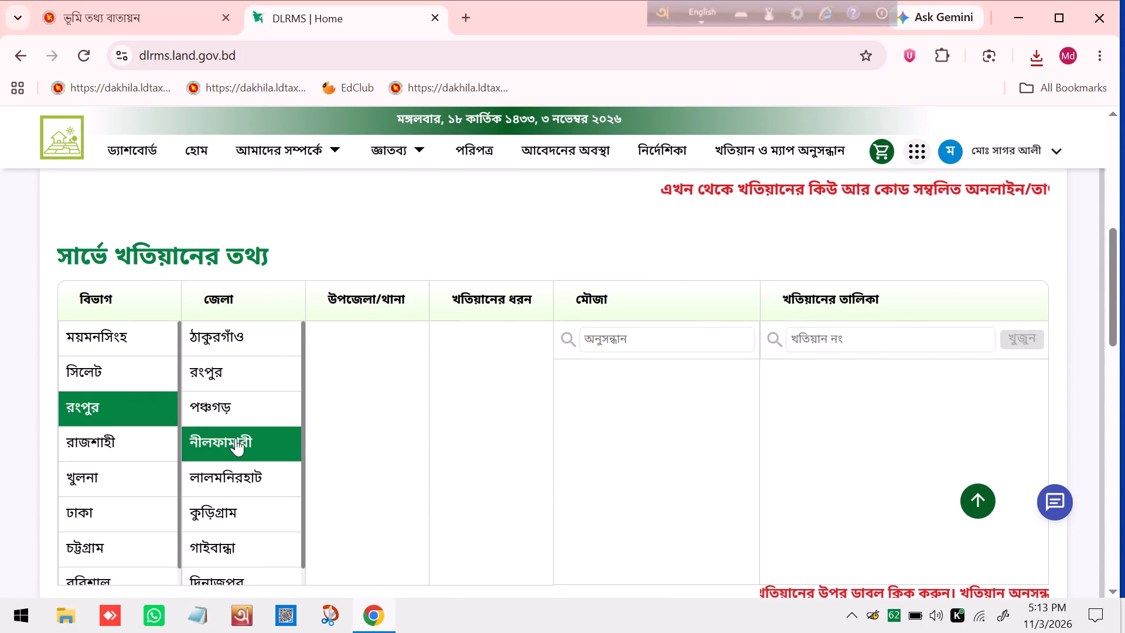
left_click(236, 438)
left_click(329, 367)
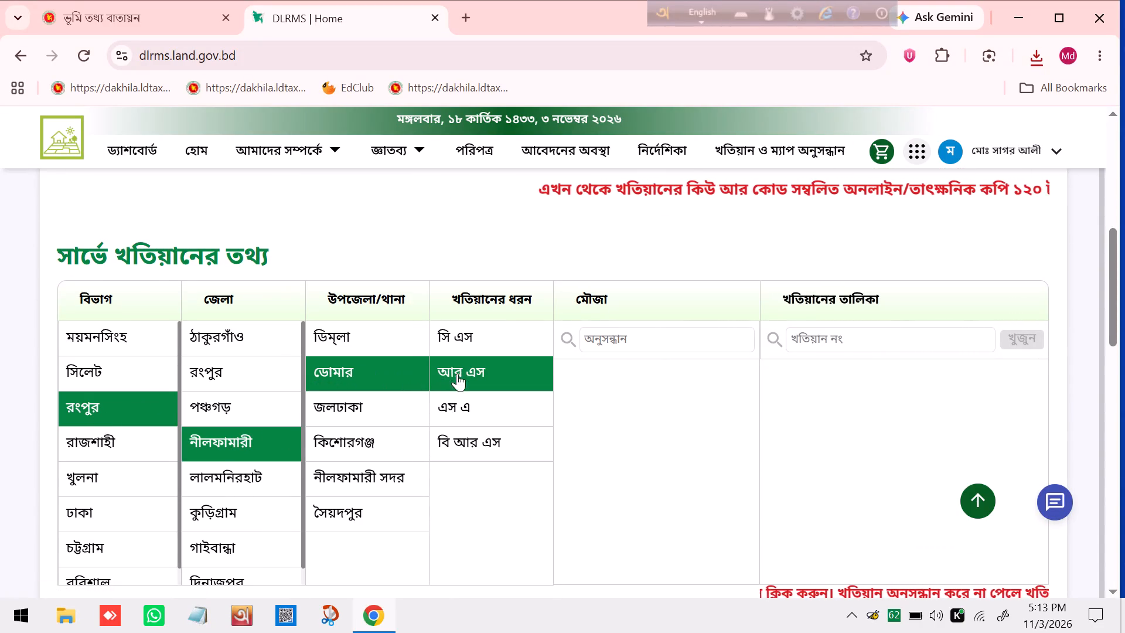
left_click(470, 411)
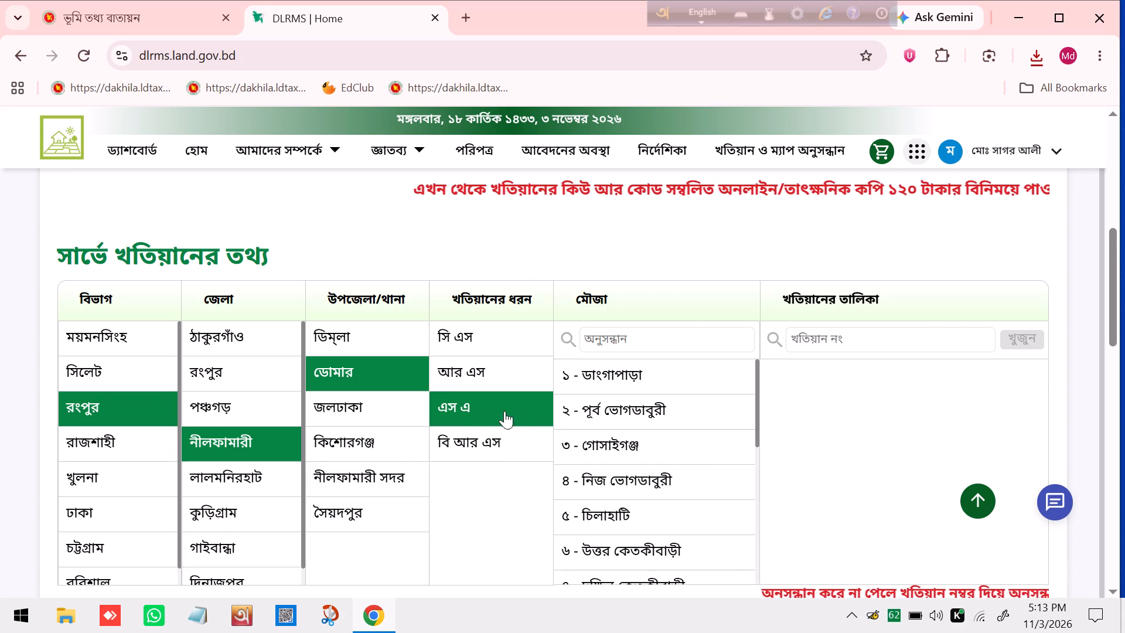
left_click(605, 481)
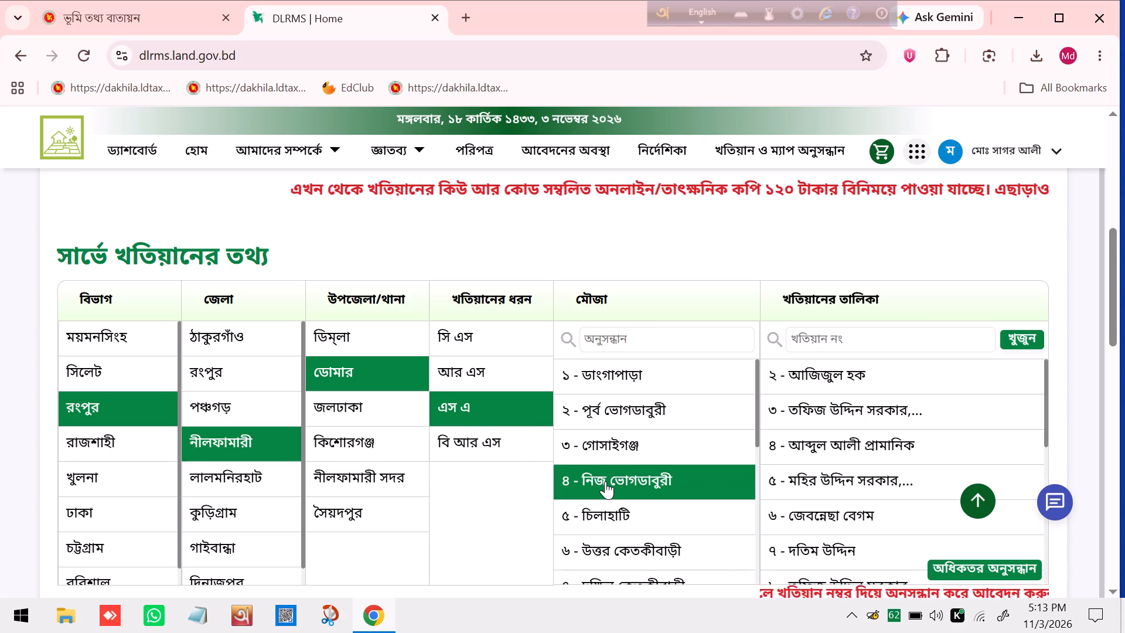
Search the mouza's khatian list for number 627 and open that khatian's details.
left_click(851, 336)
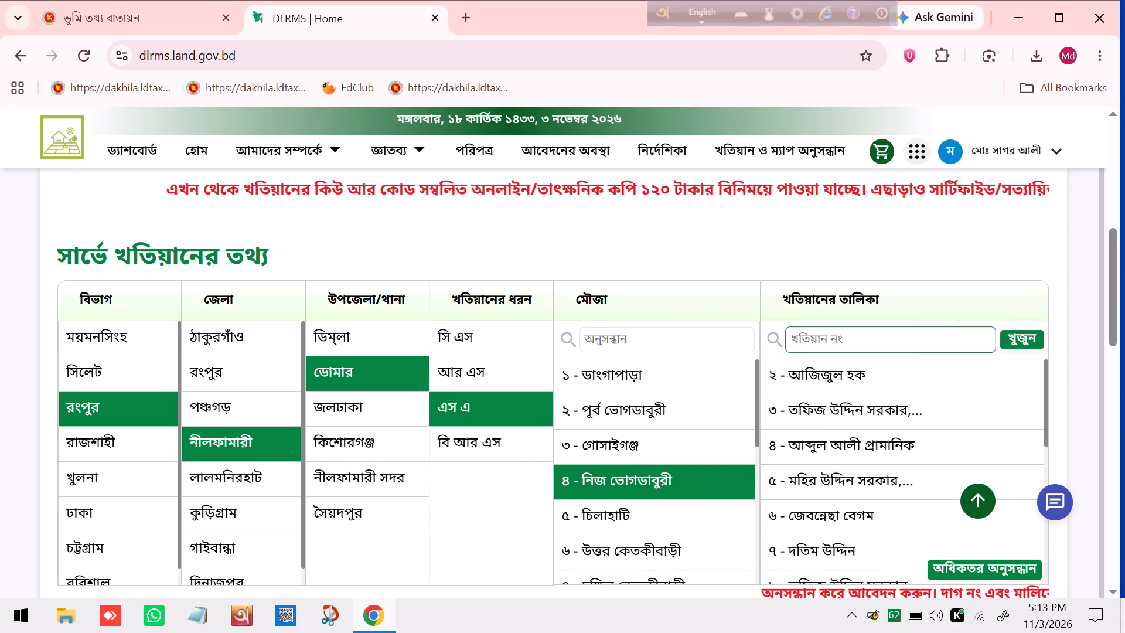
type("62")
key("7")
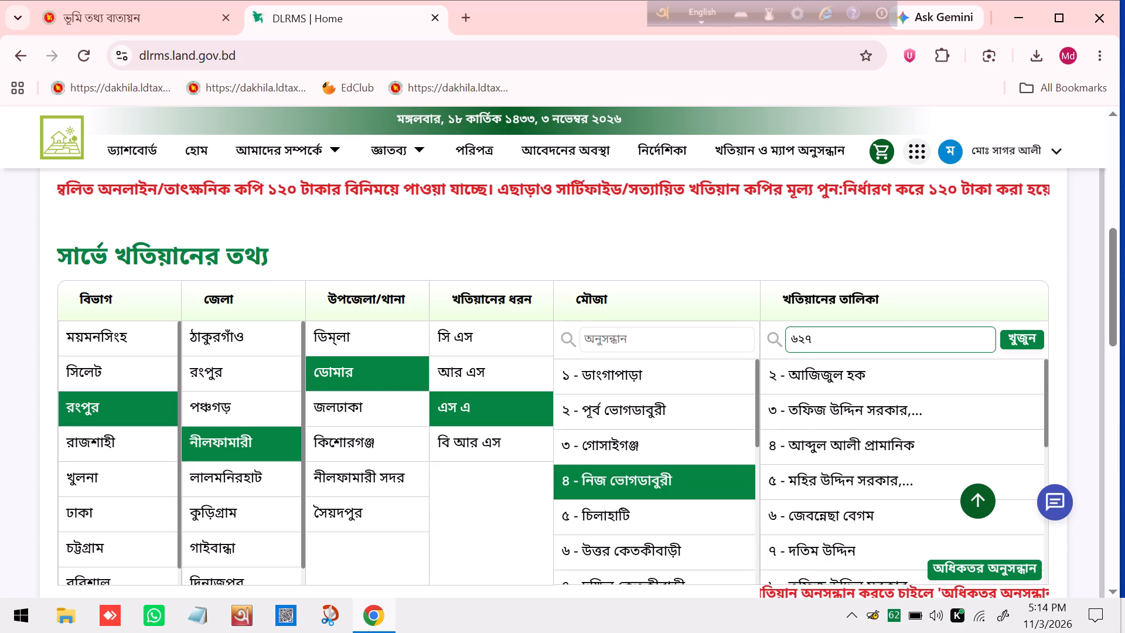
left_click(1015, 341)
left_click(884, 379)
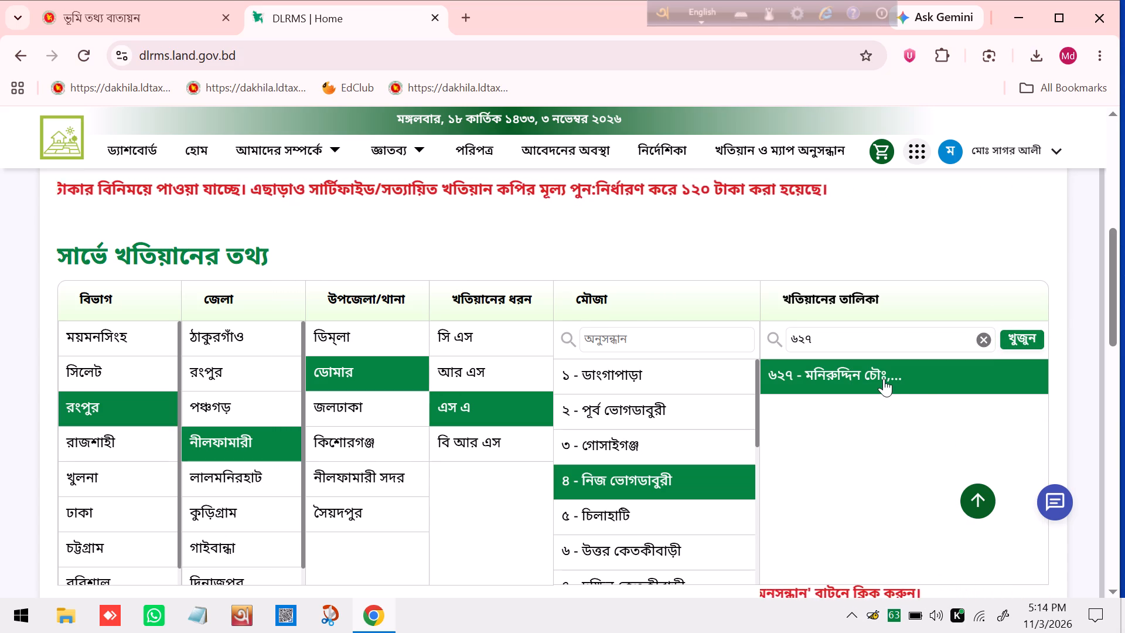
left_click(884, 379)
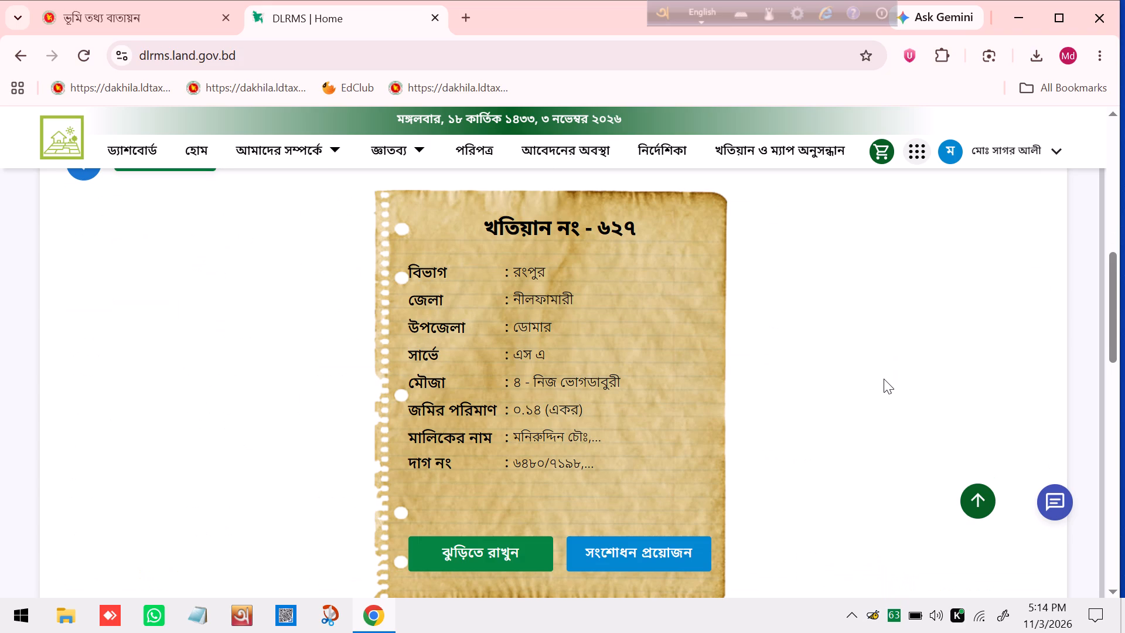
Add khatian 627 to the cart, select it there and check out its certified-copy application.
left_click(500, 550)
left_click(884, 138)
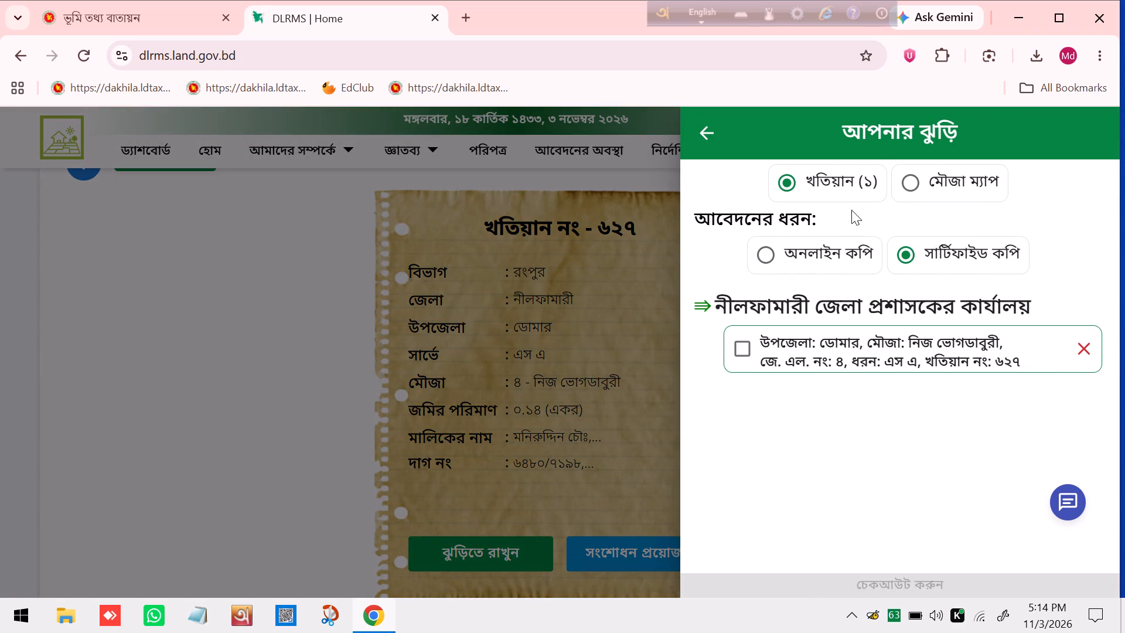
left_click(744, 347)
left_click(859, 580)
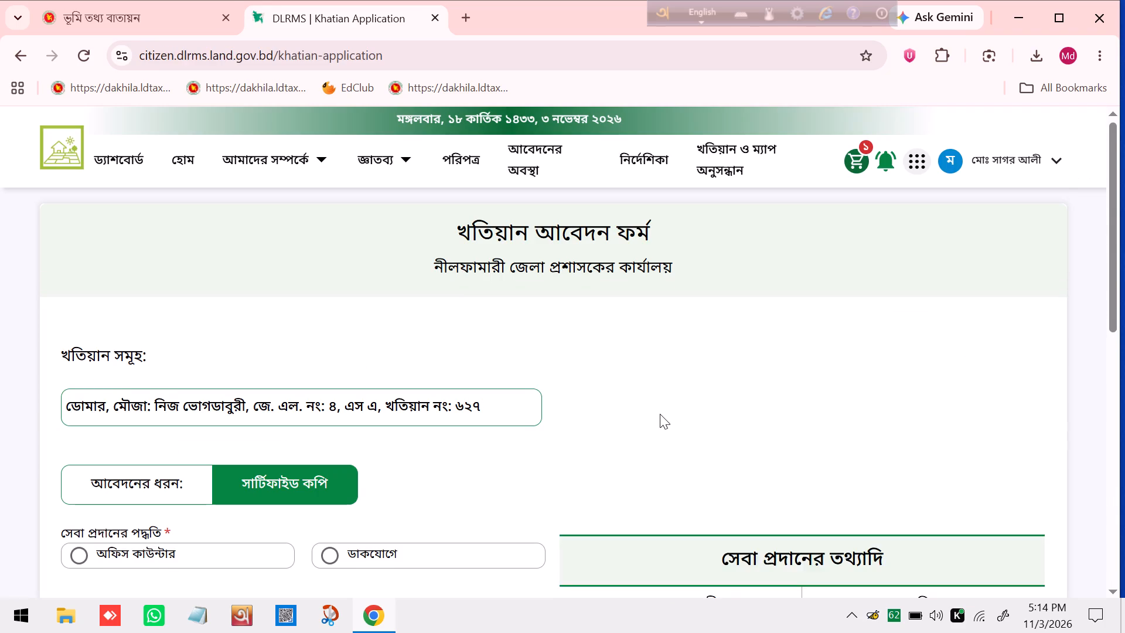
Set the service delivery method to office counter (অফিস কাউন্টার), answer the sum with 6 and start the fee payment.
scroll(660, 414, "down", 2)
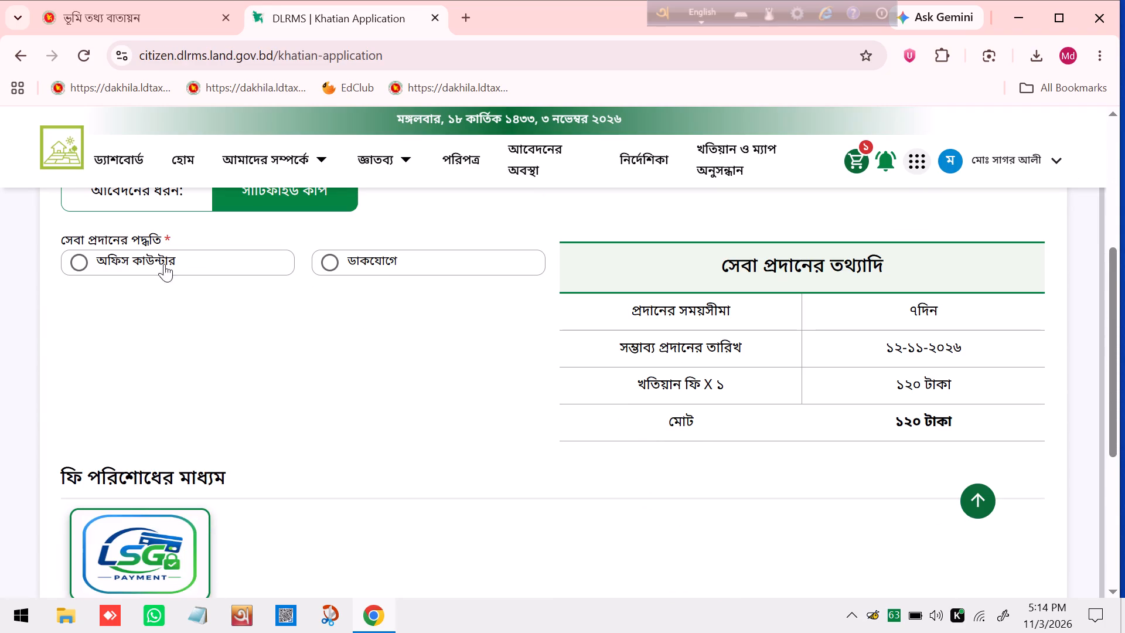
left_click(80, 258)
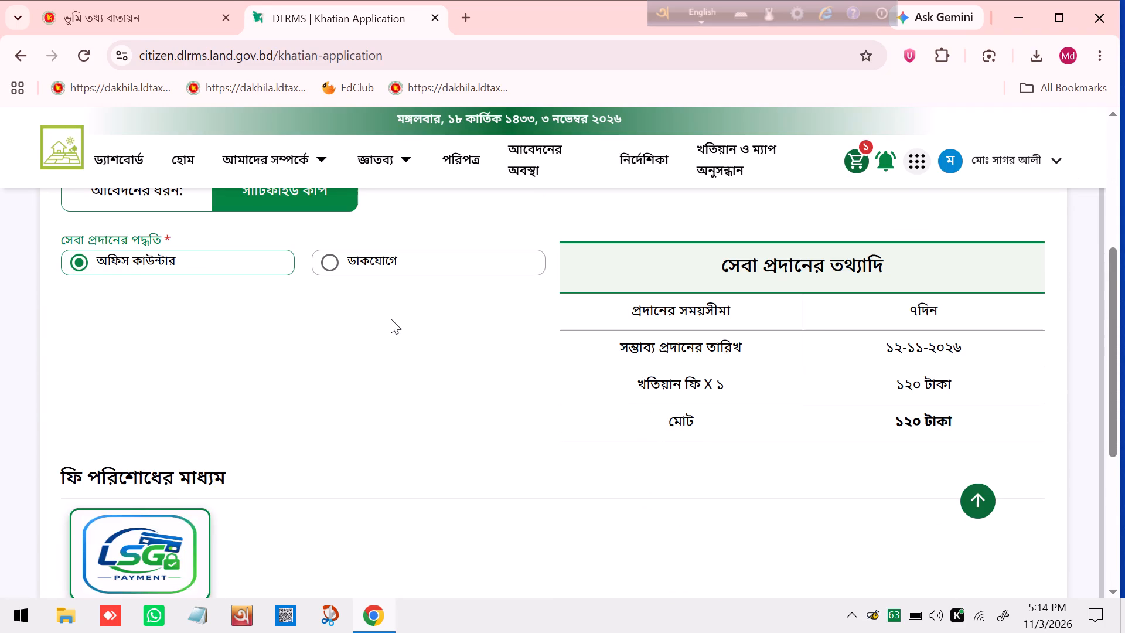
scroll(391, 319, "down", 2)
scroll(391, 319, "up", 3)
scroll(391, 319, "down", 1)
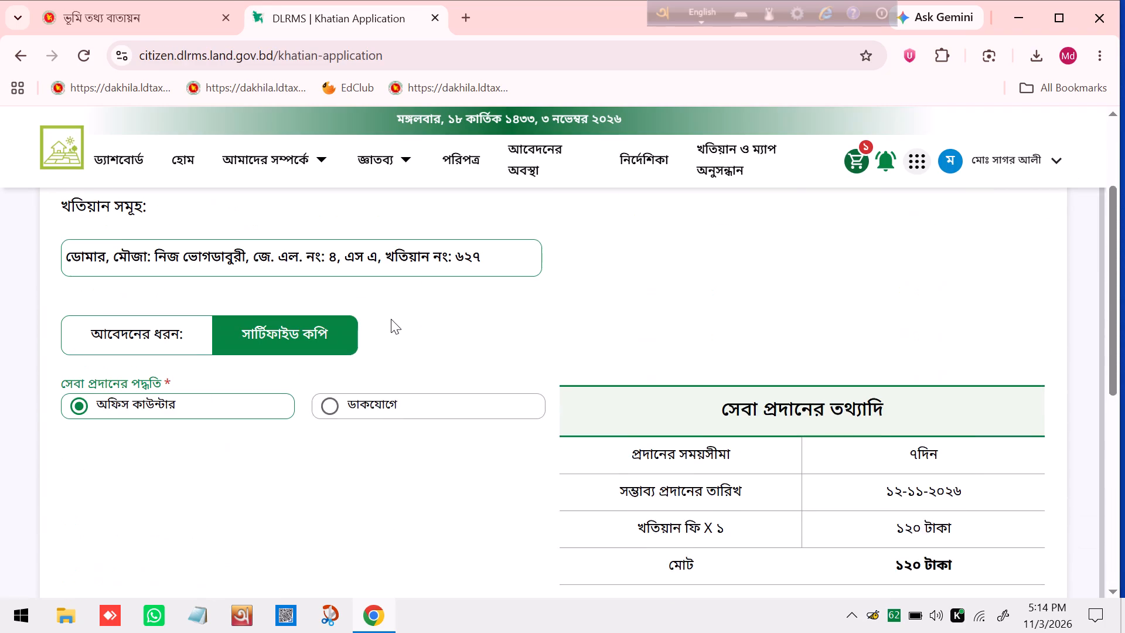
scroll(391, 319, "down", 3)
left_click(306, 401)
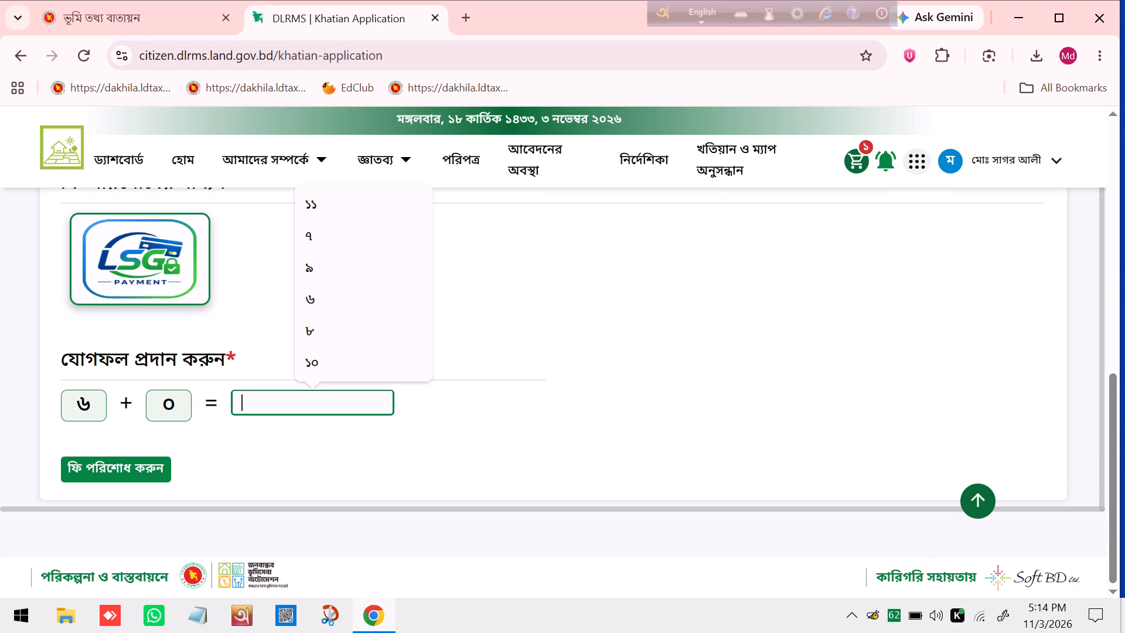
key("6")
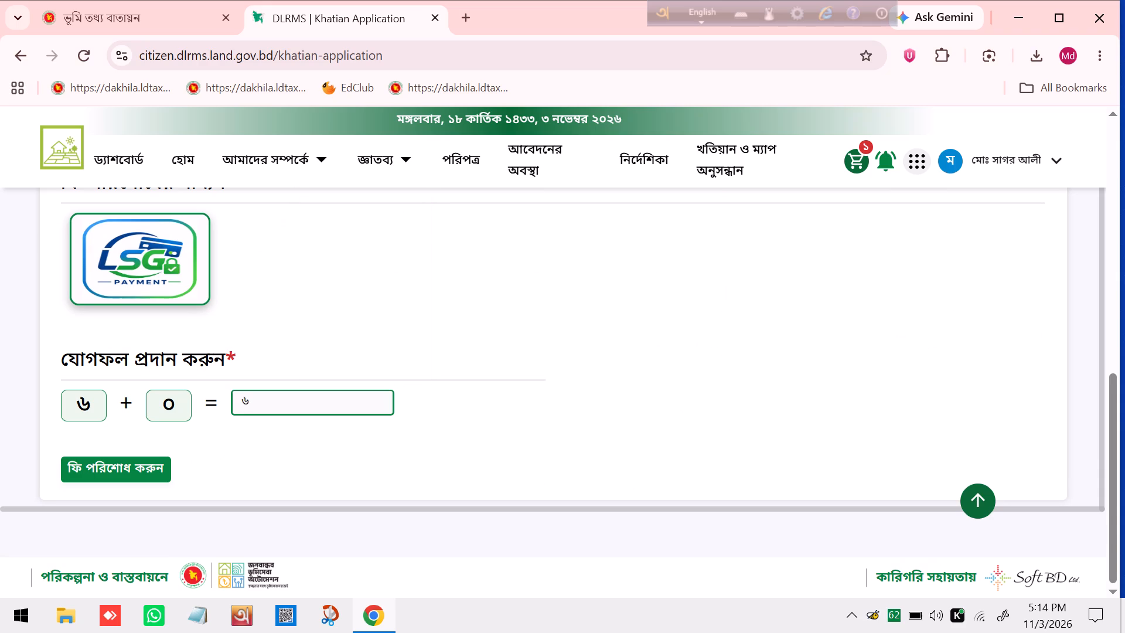
left_click(129, 468)
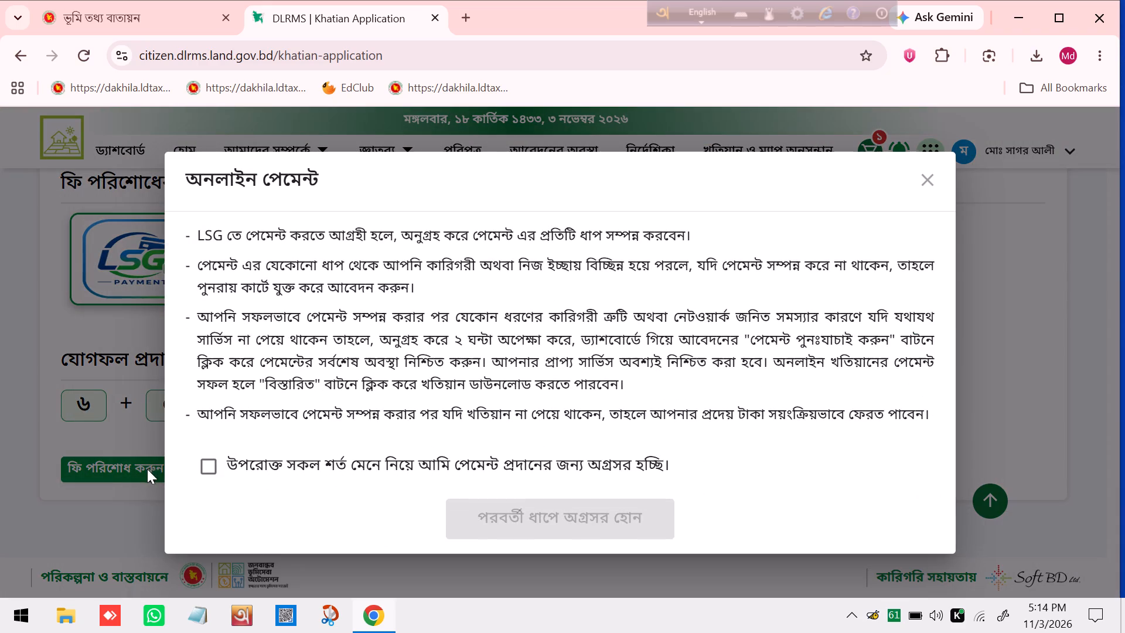
Accept the online payment terms and proceed to the next payment stage.
left_click(204, 465)
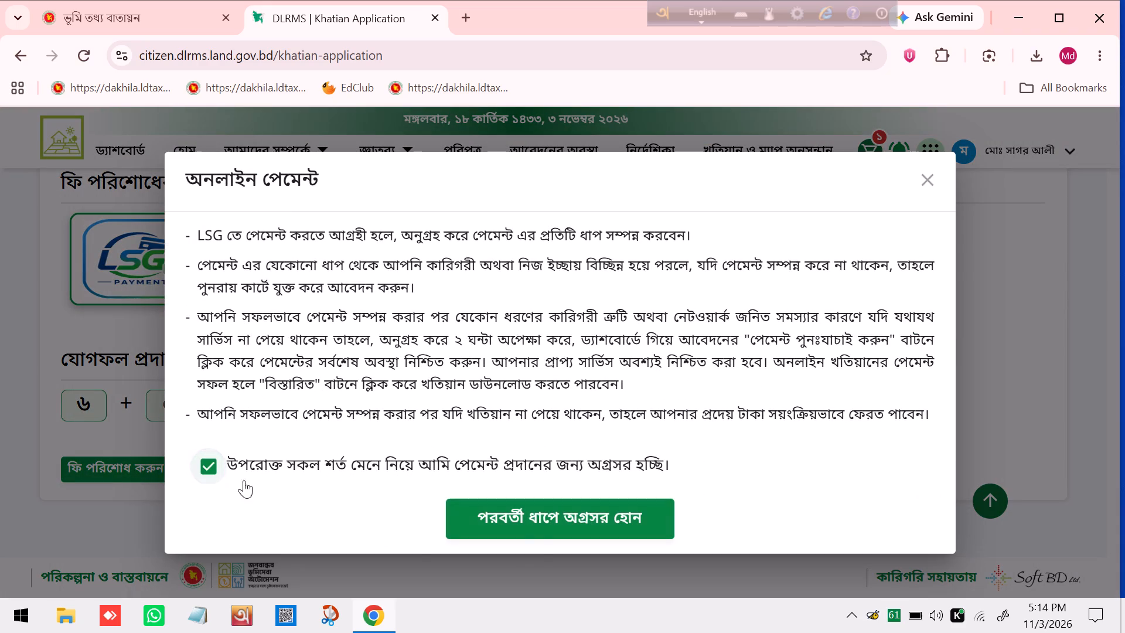
left_click(550, 516)
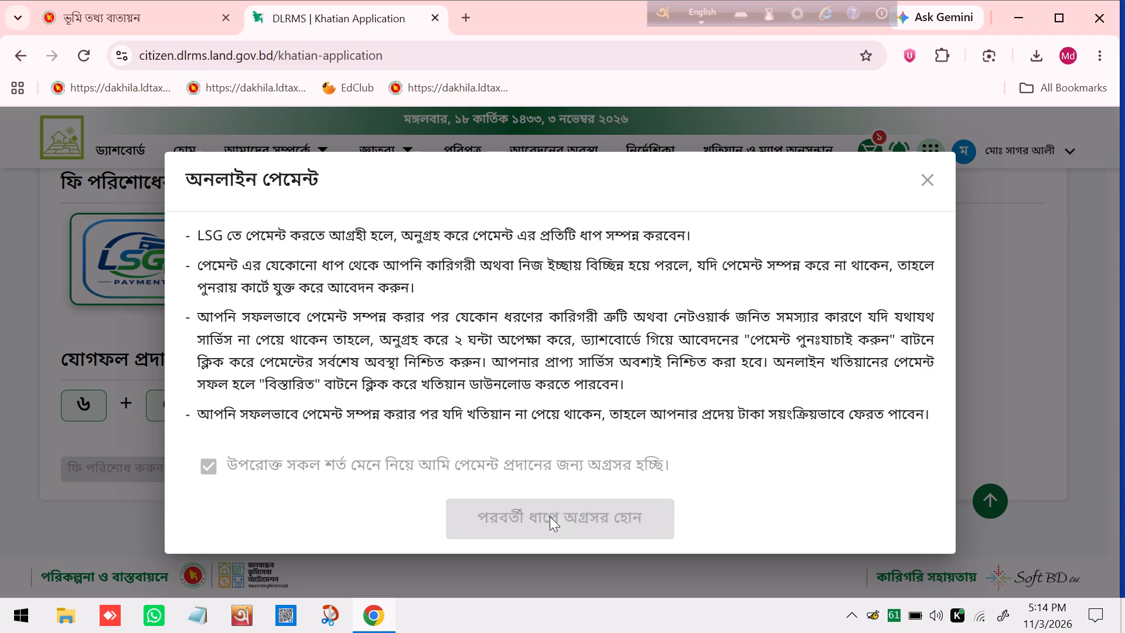
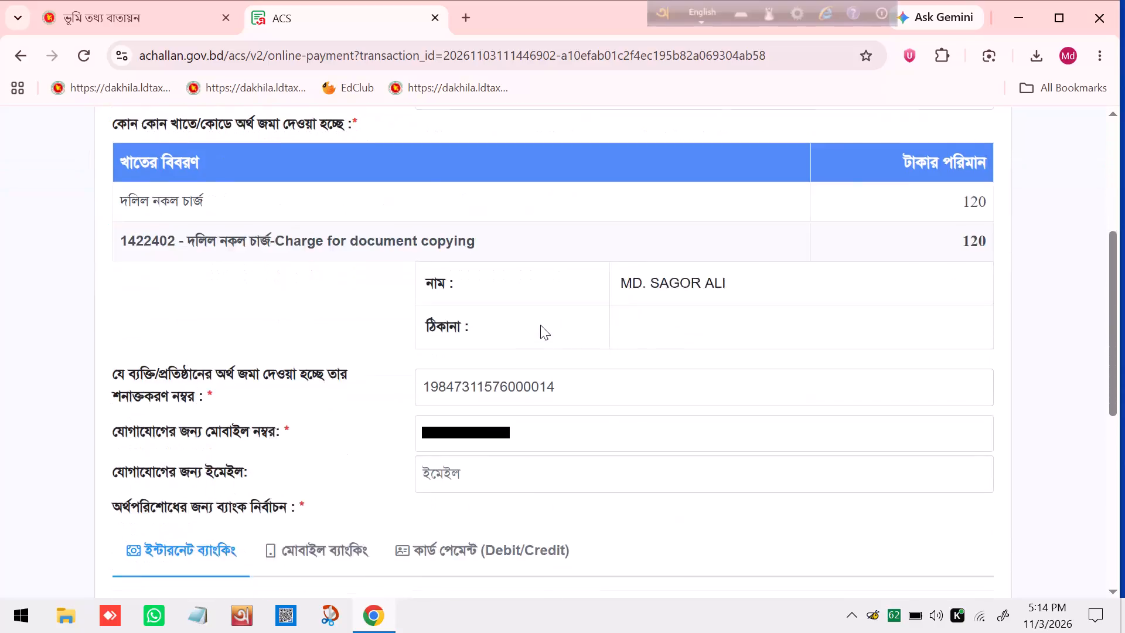
Choose bKash under mobile banking (মোবাইল ব্যাংকিং) for the document copying charge, save the challan form and proceed to the bKash payment gateway.
left_click(311, 400)
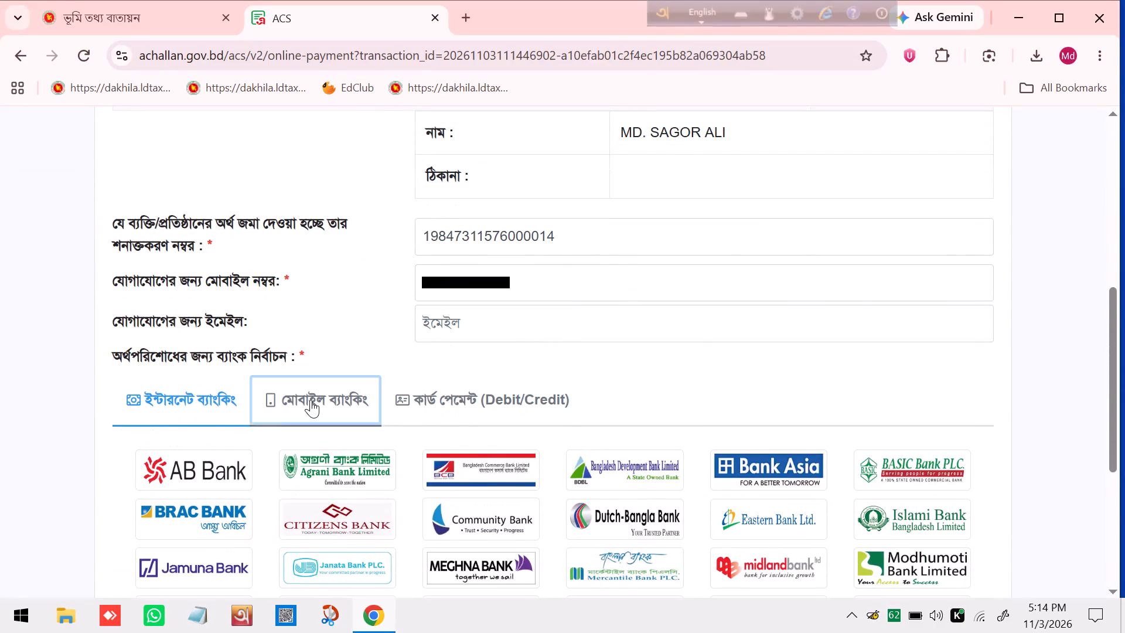
left_click(186, 480)
scroll(633, 340, "down", 2)
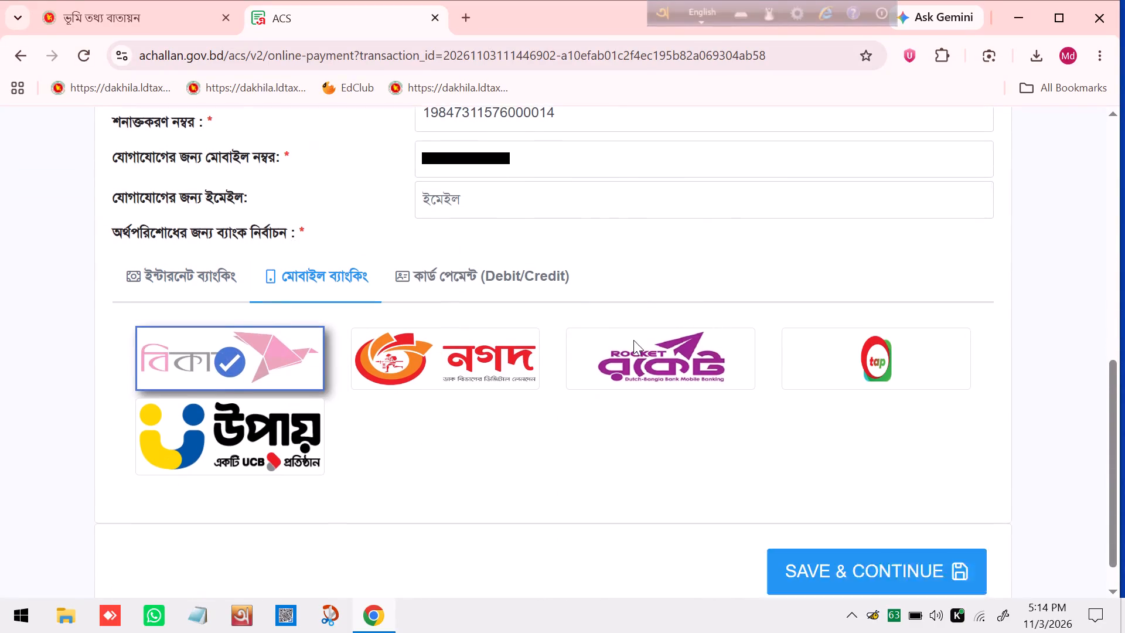
scroll(633, 340, "down", 1)
left_click(855, 532)
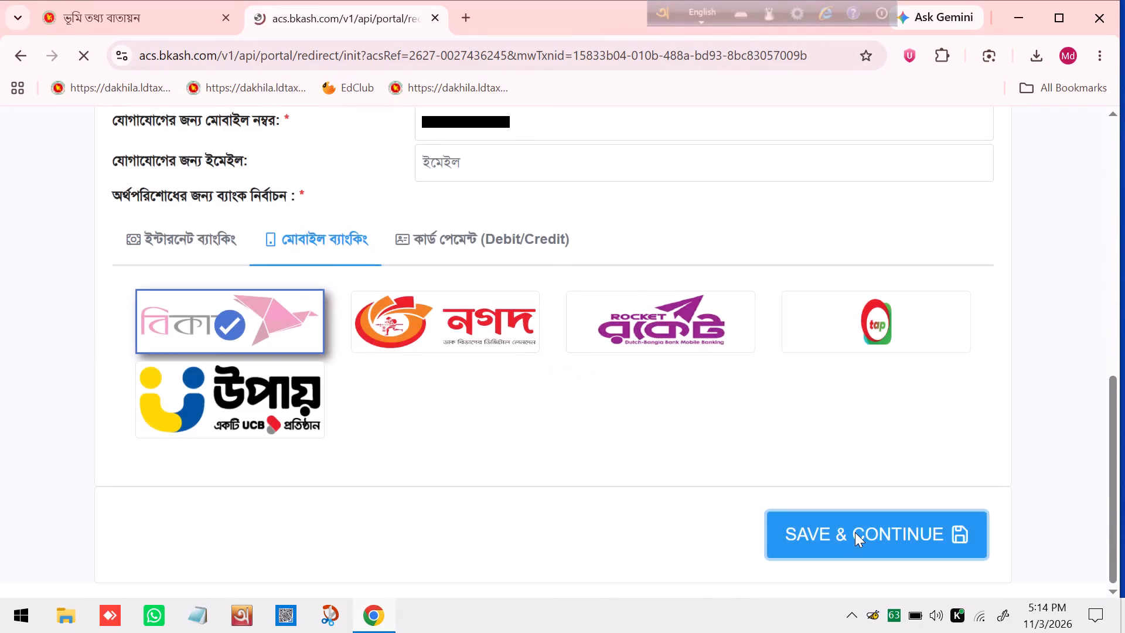
left_click(551, 498)
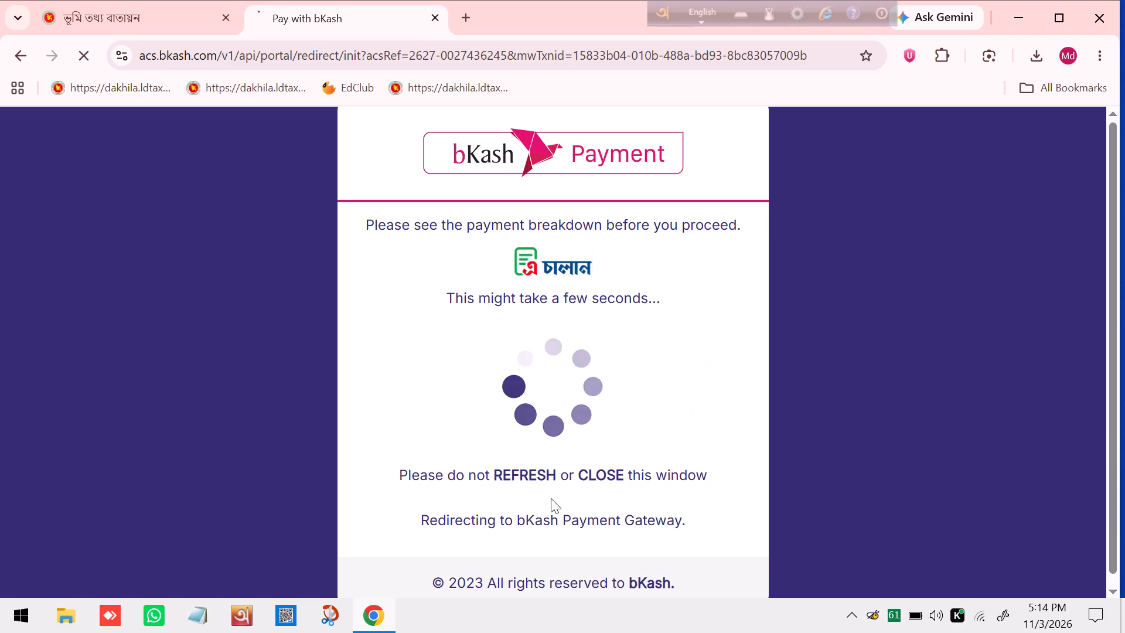
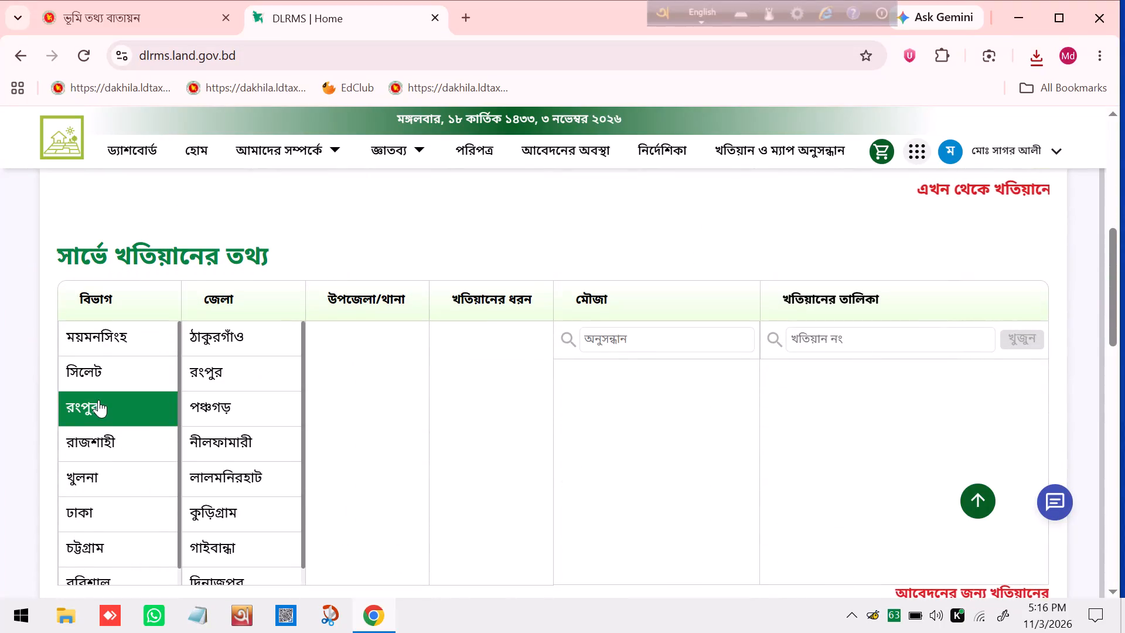
left_click(236, 447)
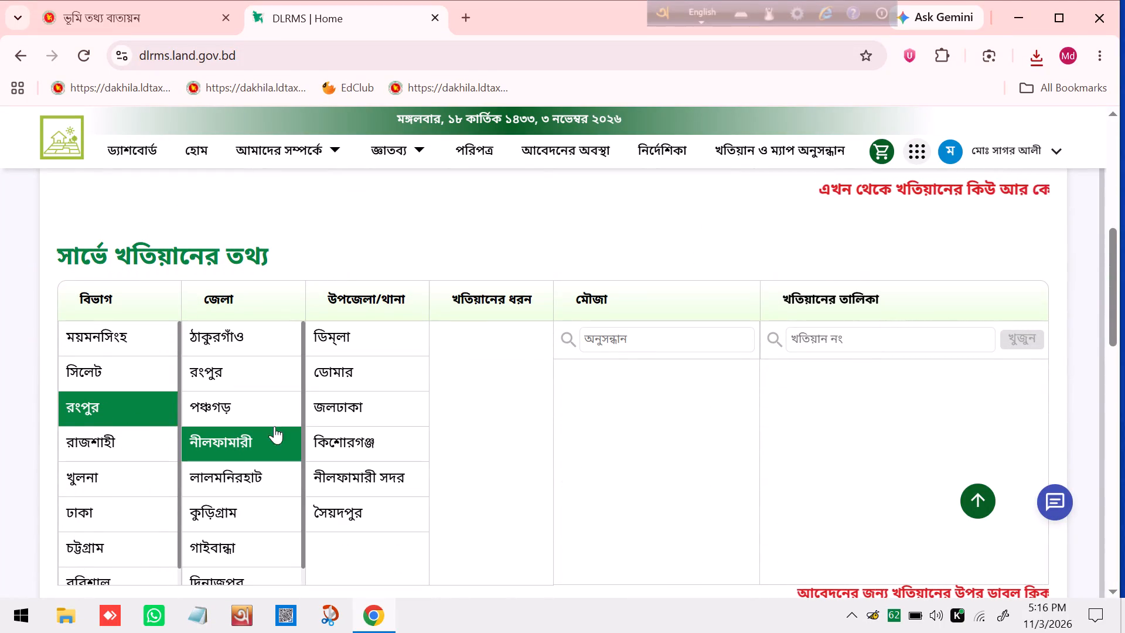
left_click(349, 371)
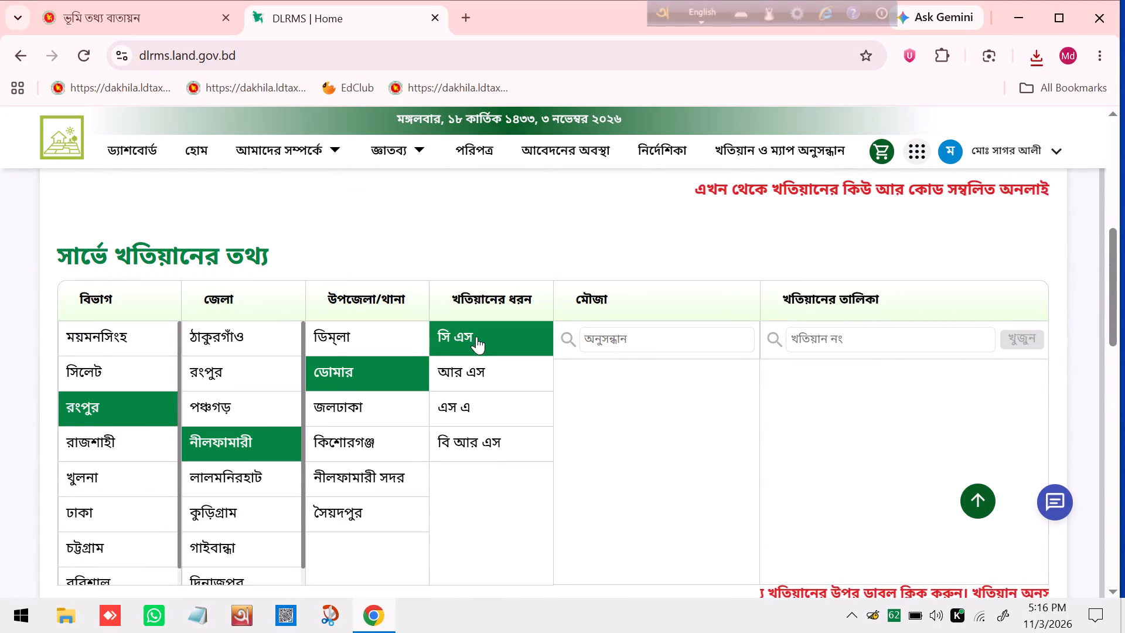
left_click(462, 403)
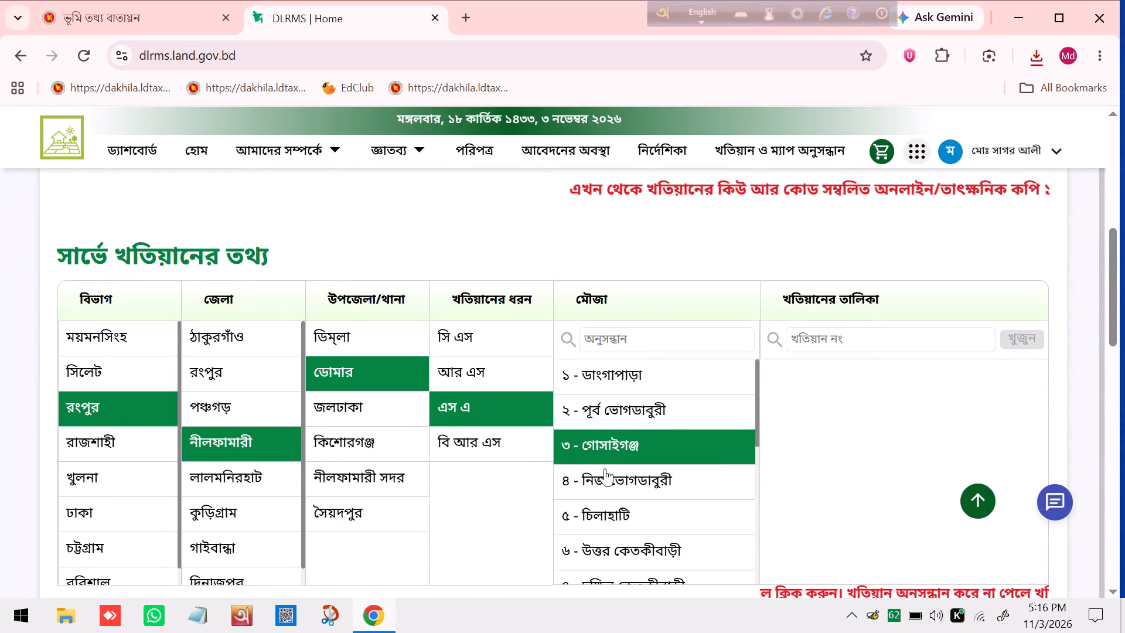
left_click(609, 482)
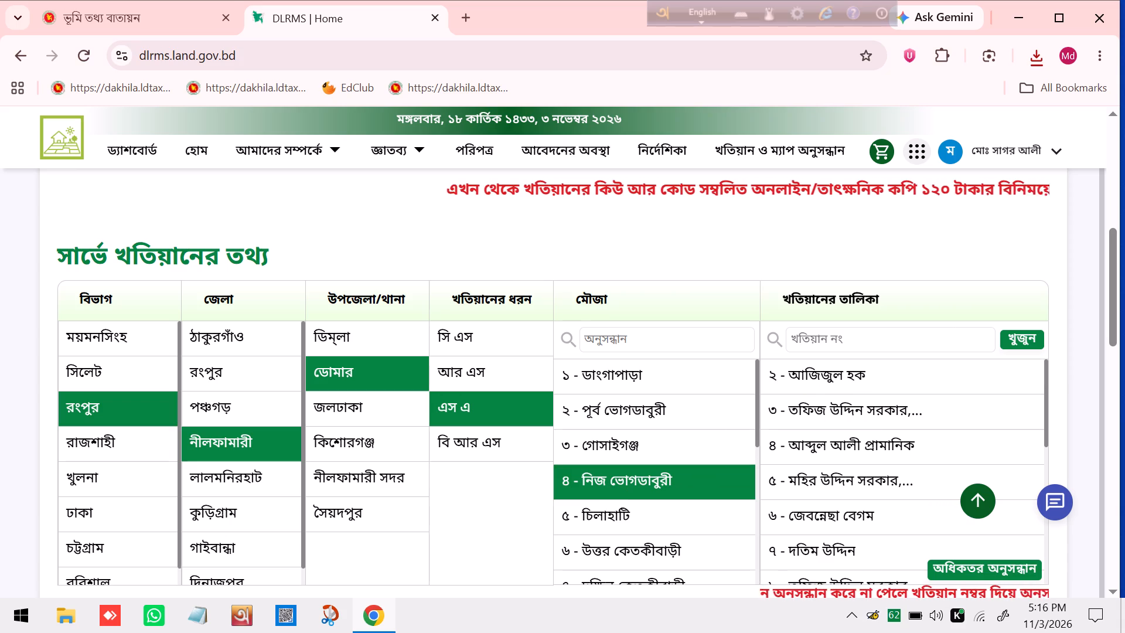
left_click(855, 338)
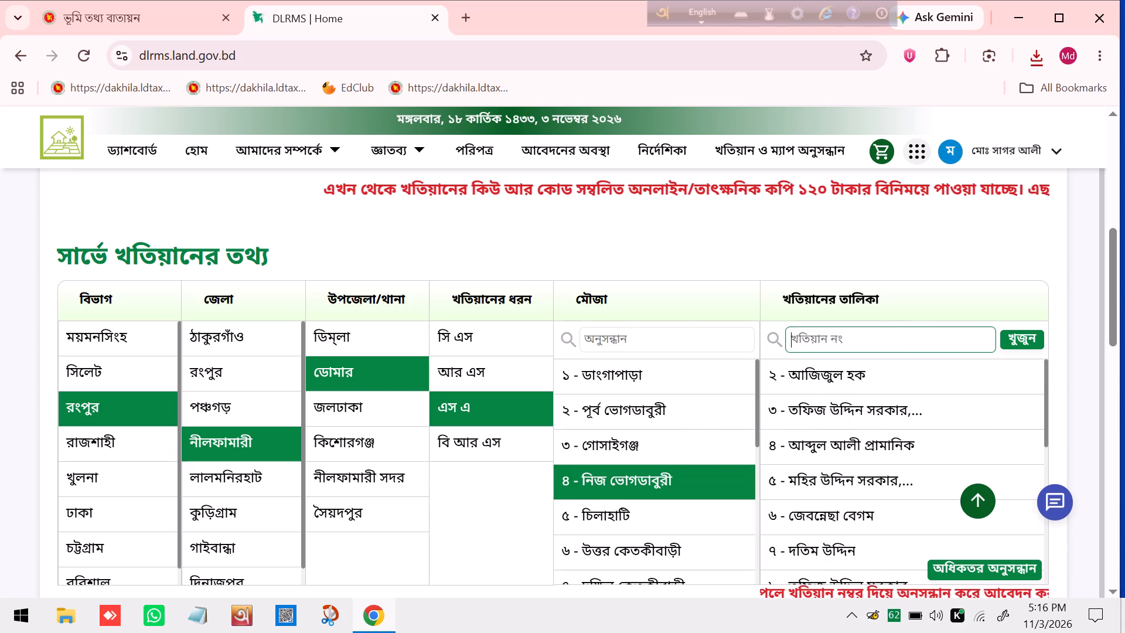
key("5")
type("87")
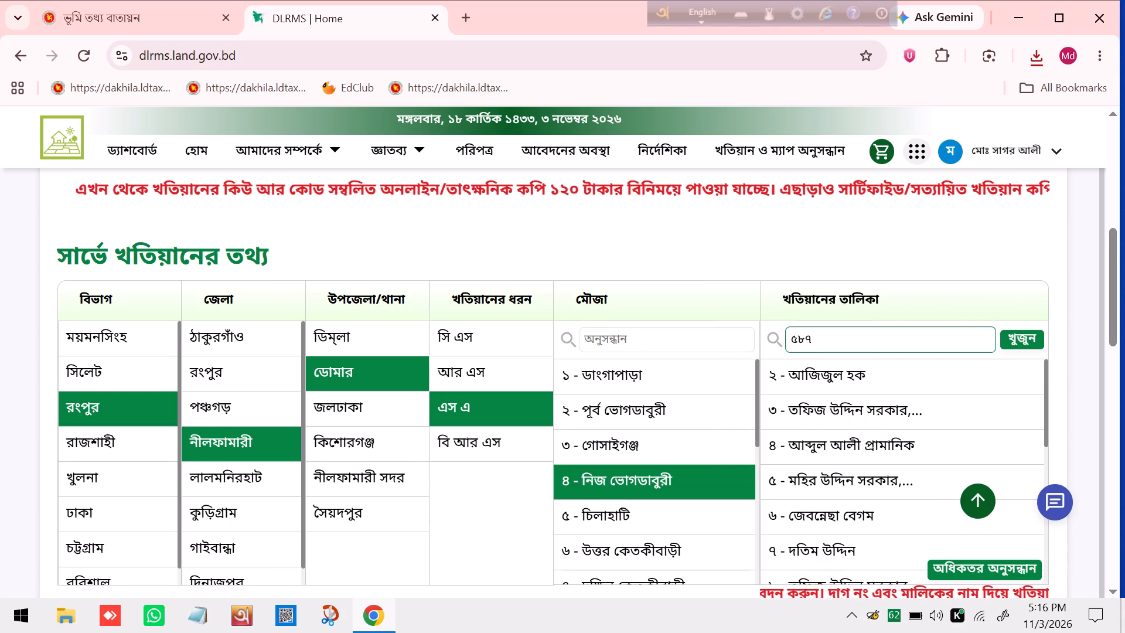
left_click(1020, 341)
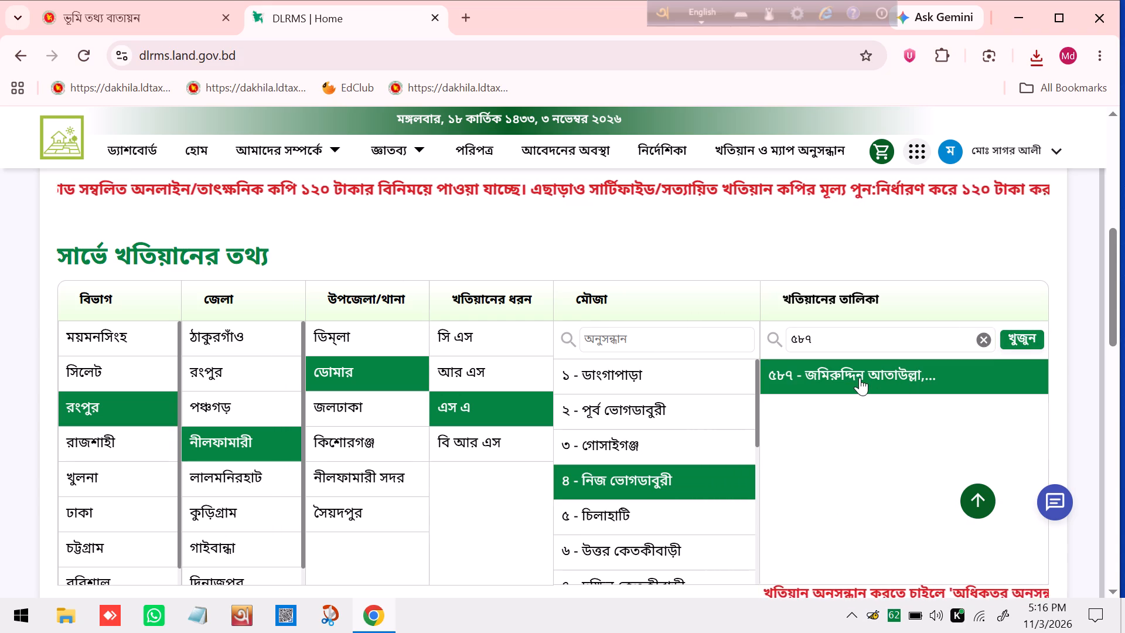
double_click(860, 377)
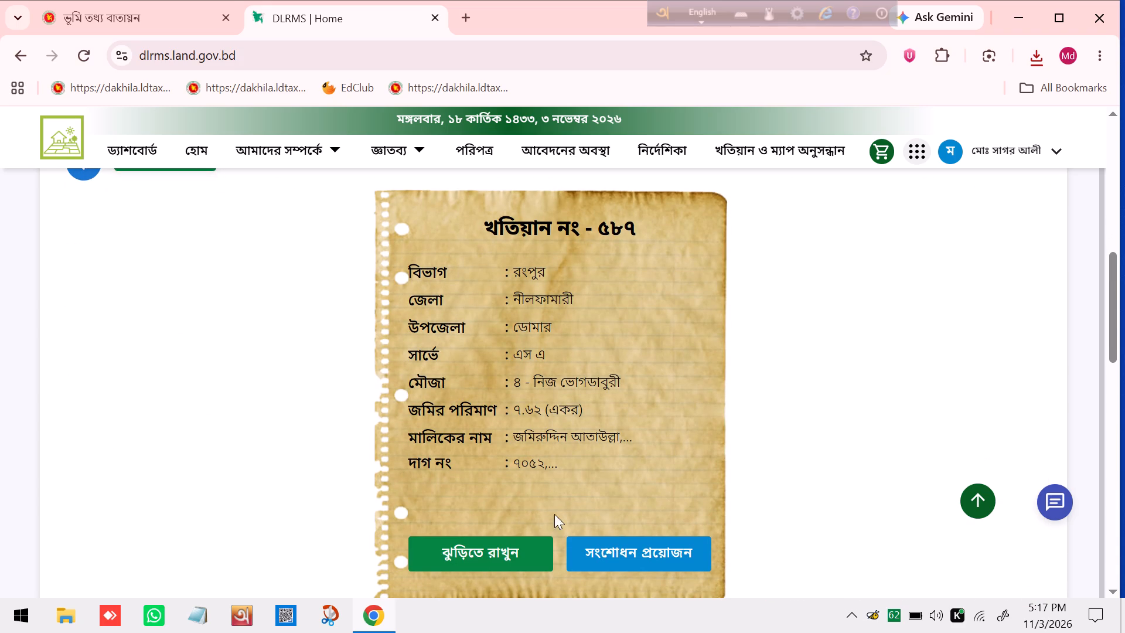
Add khatian 587 to the cart, select it there and check out to the khatian application form.
left_click(493, 547)
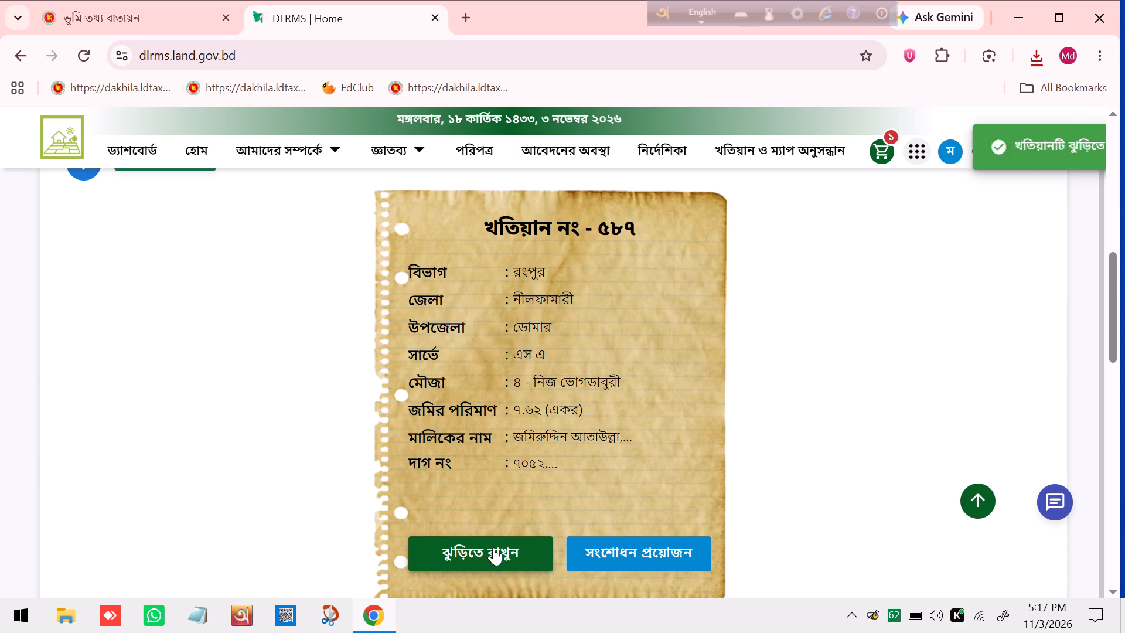
left_click(893, 139)
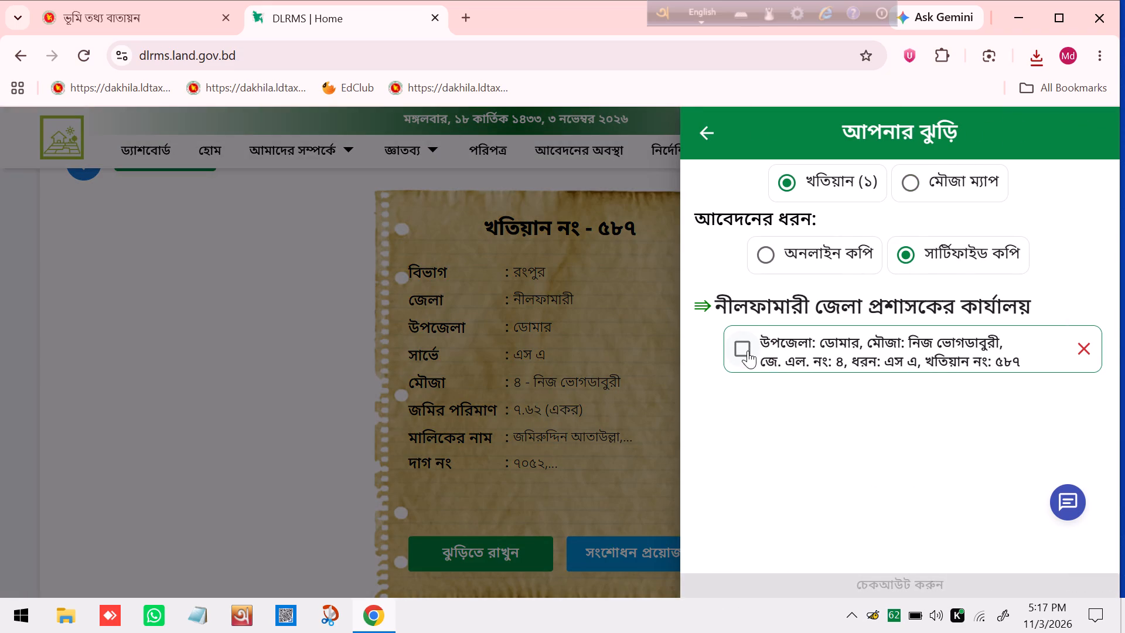
left_click(745, 348)
left_click(874, 582)
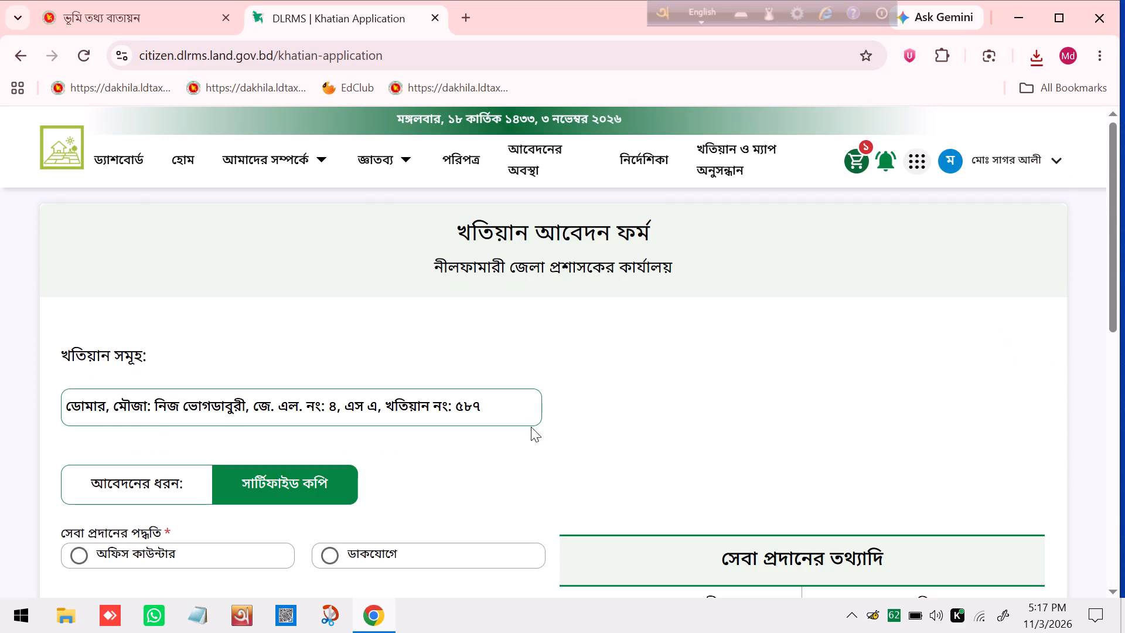
Fill in the application form with 11 as the verification sum and অফিস কাউন্টার as the delivery method.
scroll(525, 426, "down", 4)
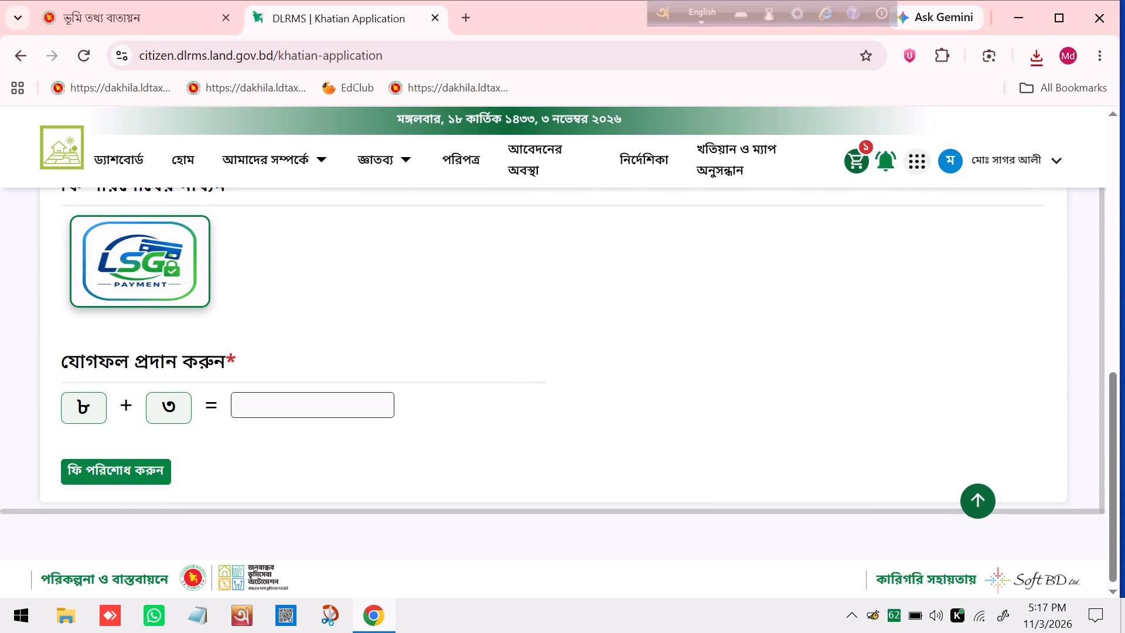
left_click(322, 401)
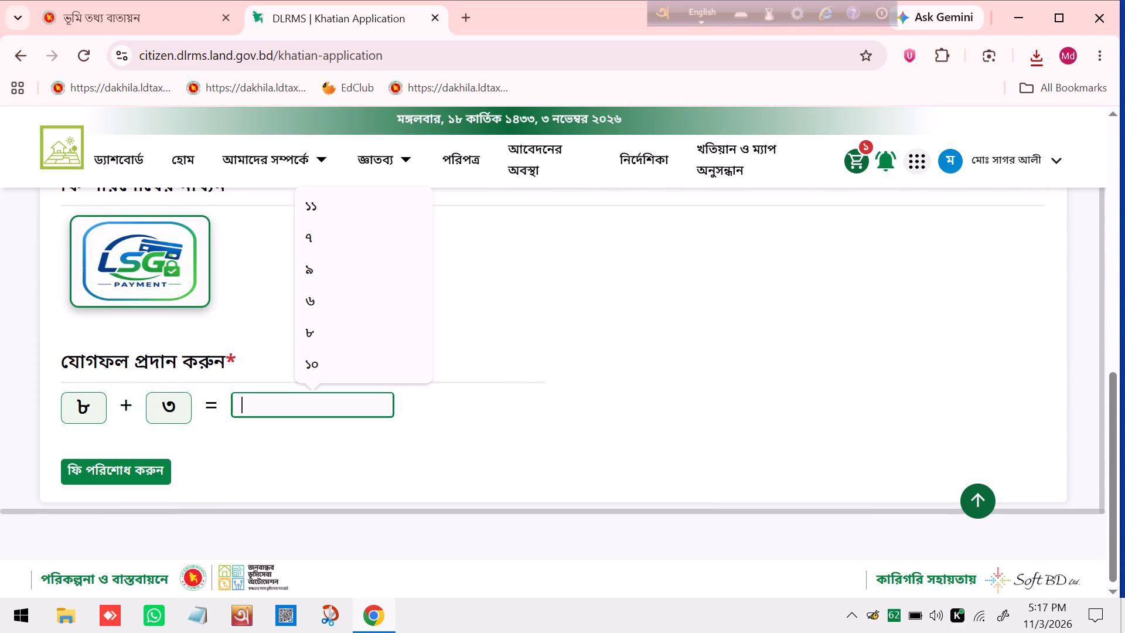
type("11")
scroll(470, 385, "up", 2)
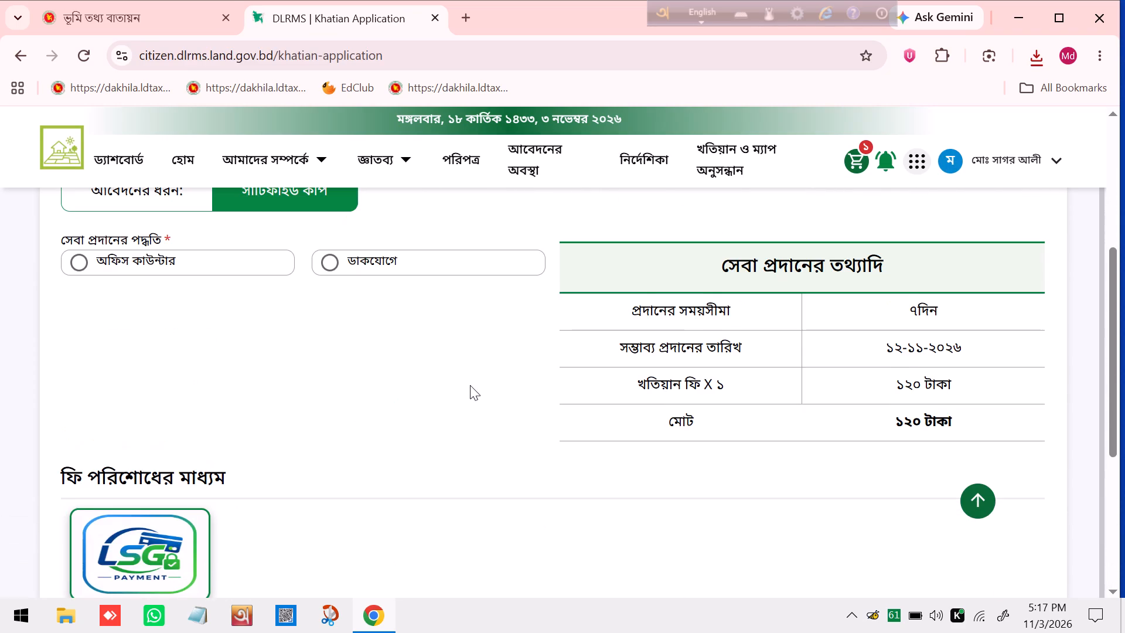
scroll(470, 385, "up", 1)
left_click(73, 406)
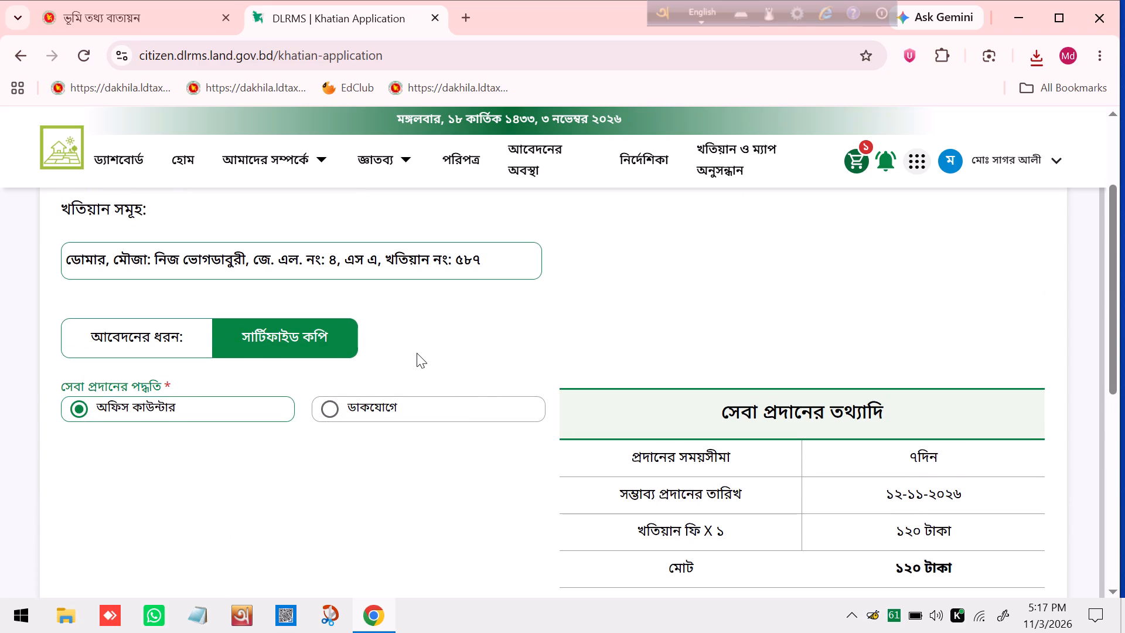
Start the fee payment for the application, accept the online payment conditions and proceed to the next stage.
scroll(417, 353, "down", 4)
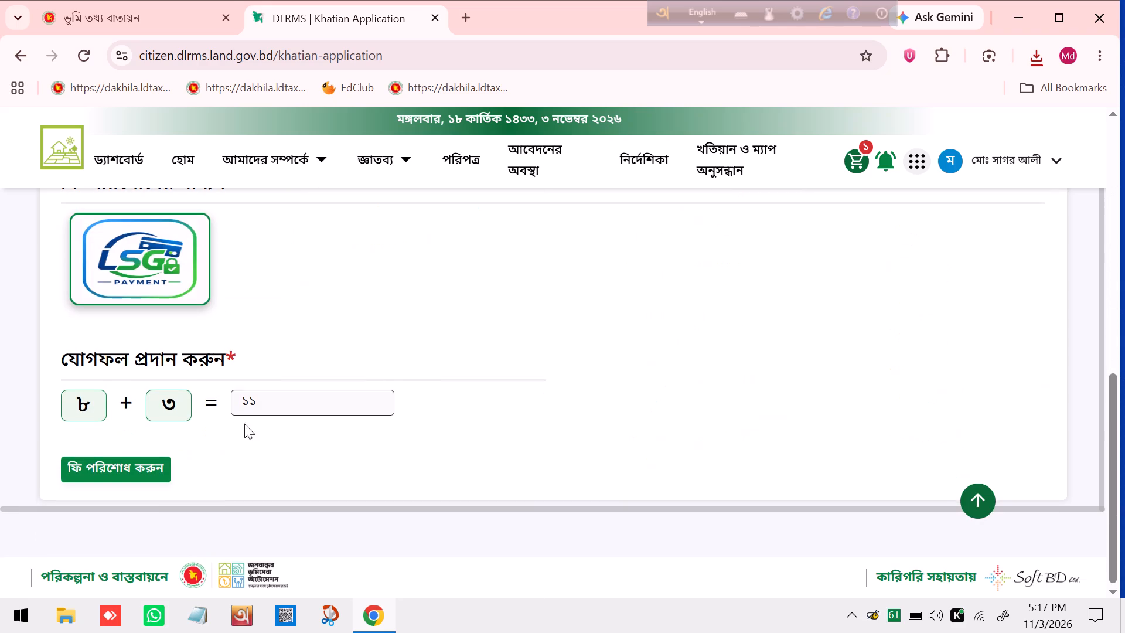
left_click(121, 465)
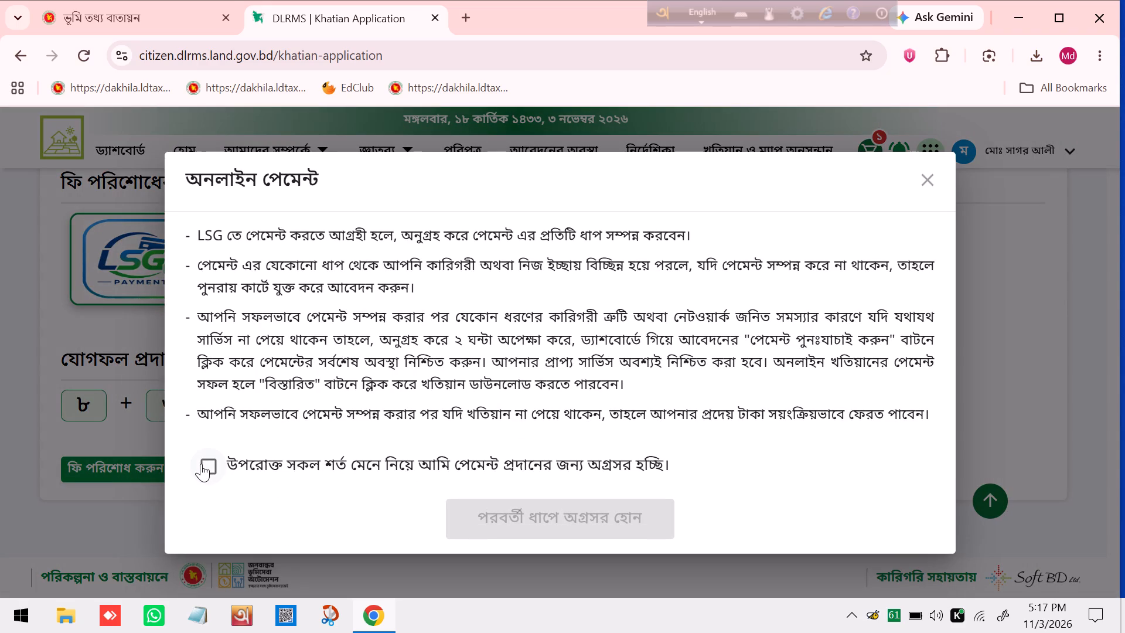
left_click(209, 464)
left_click(526, 514)
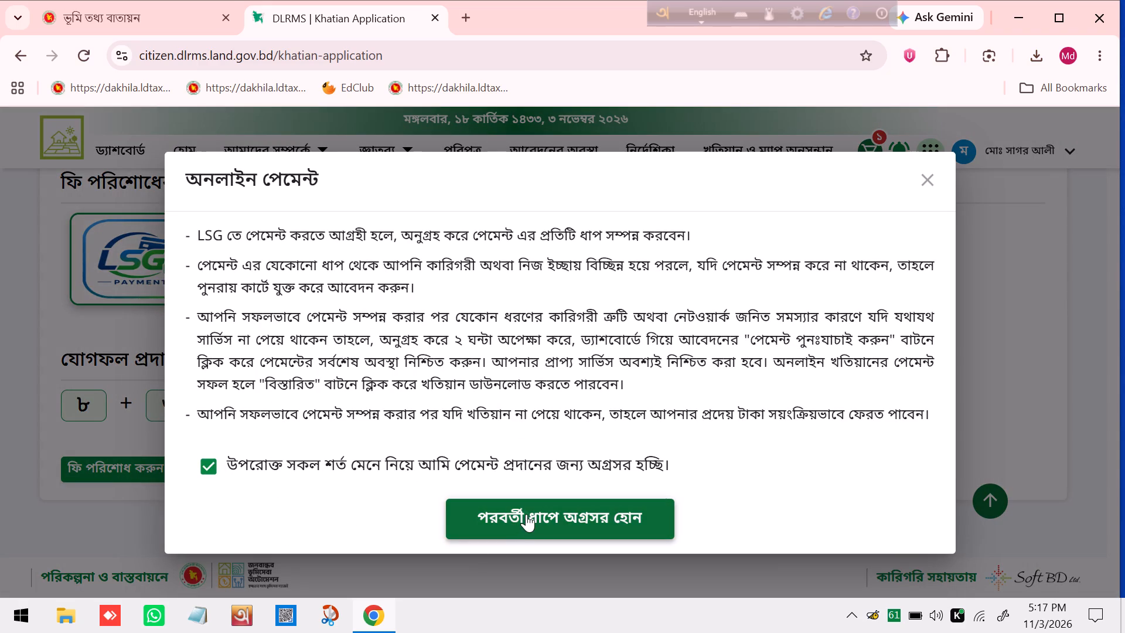
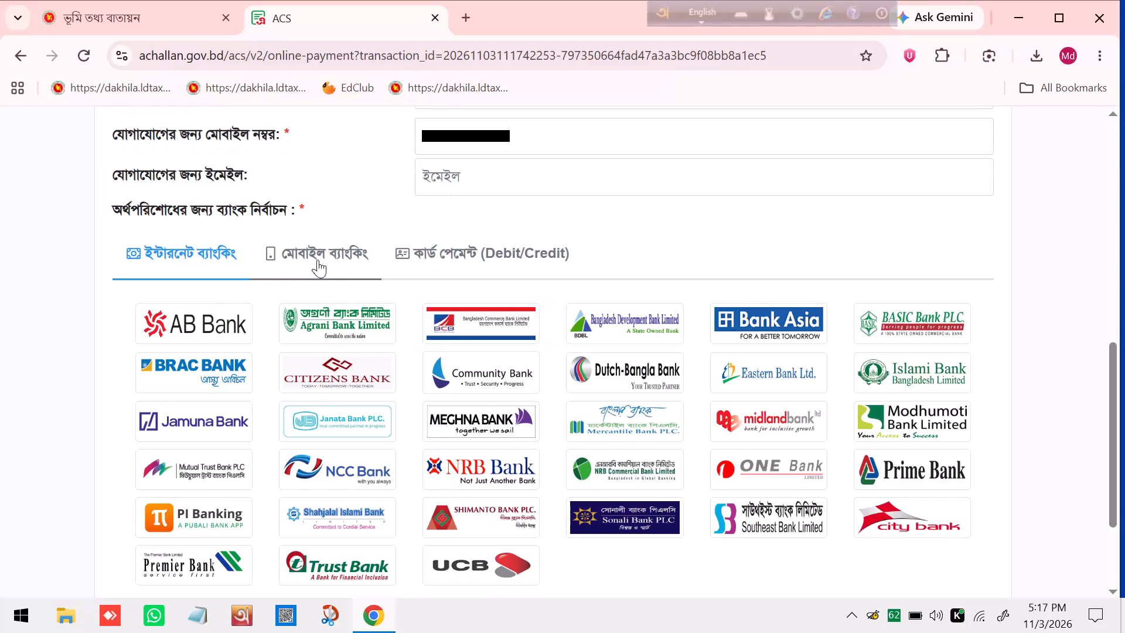
Choose bKash (বিকাশ) mobile banking as the payment method, save the selection and proceed to the bKash payment gateway.
left_click(318, 257)
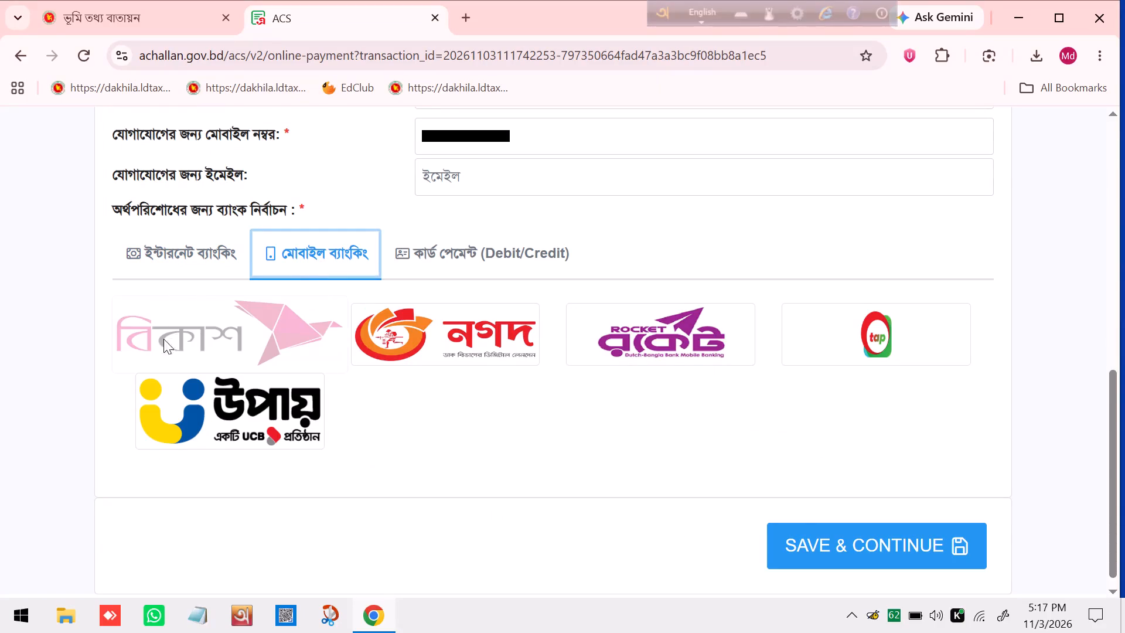
left_click(154, 342)
left_click(819, 534)
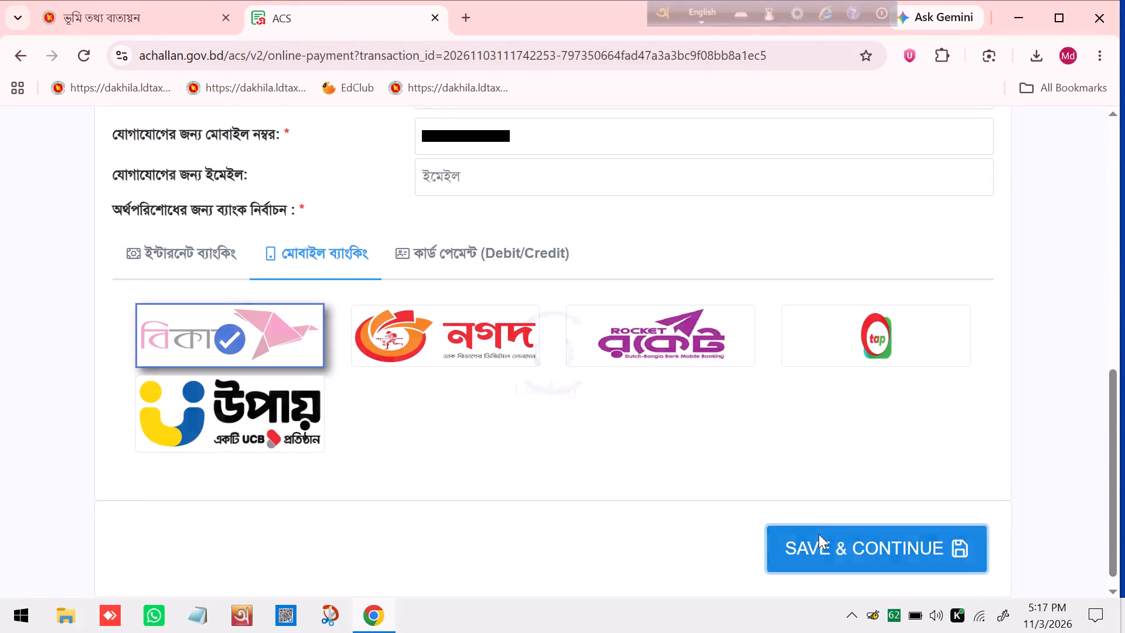
left_click(565, 496)
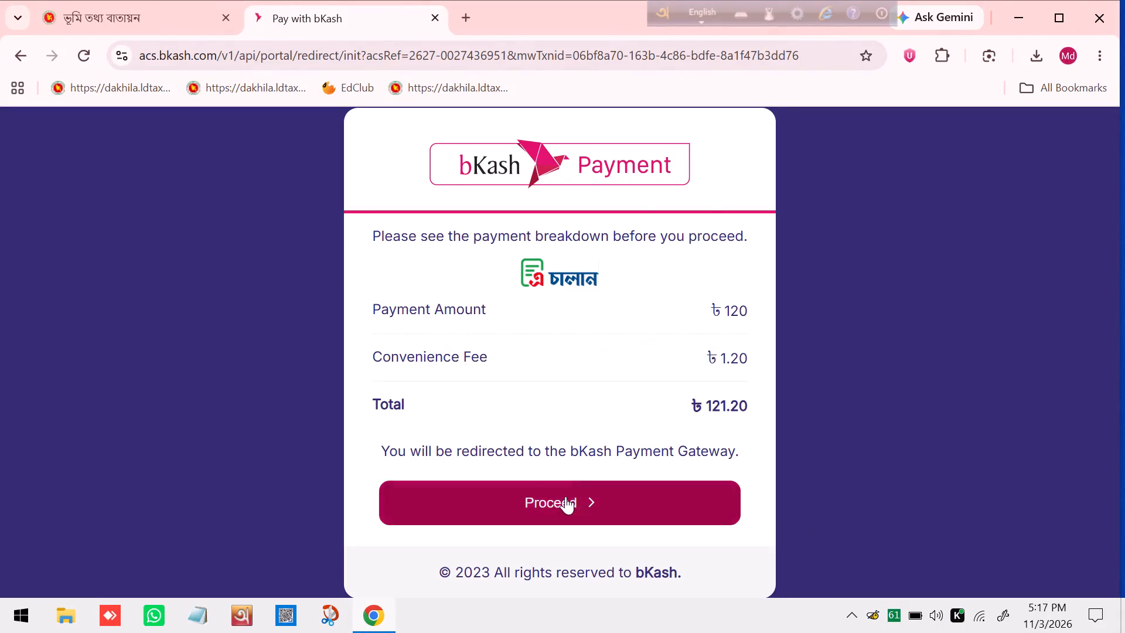
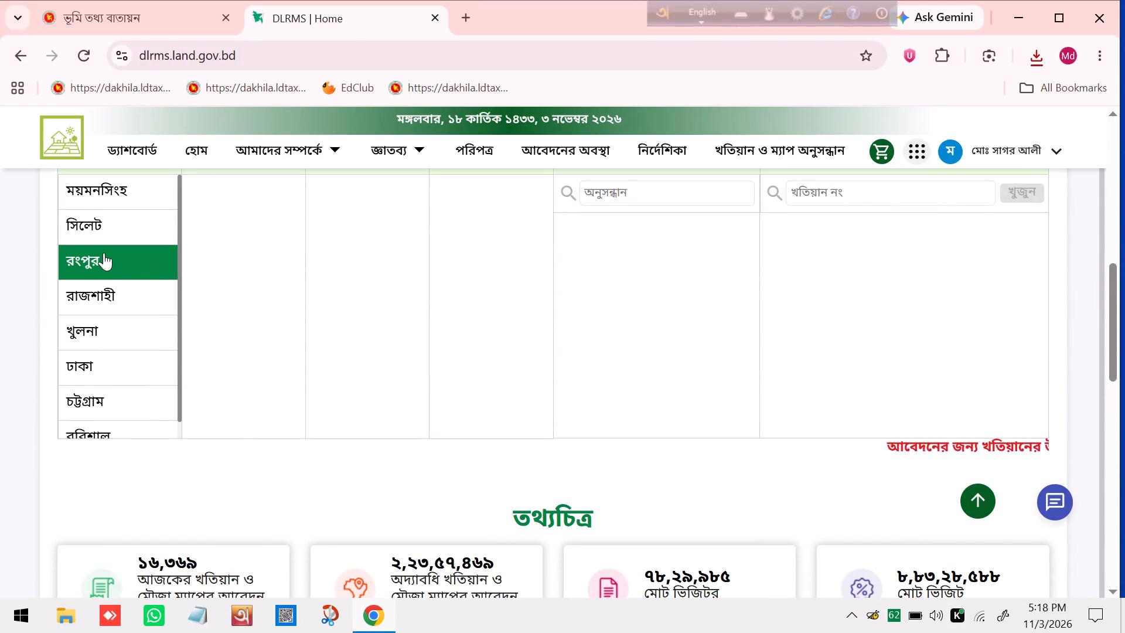
Filter the khatian search to রংপুর division, নীলফামারী district, ডোমার upazila, এস এ survey and mouza নিজ ভোগডাবুরী.
left_click(104, 253)
left_click(239, 291)
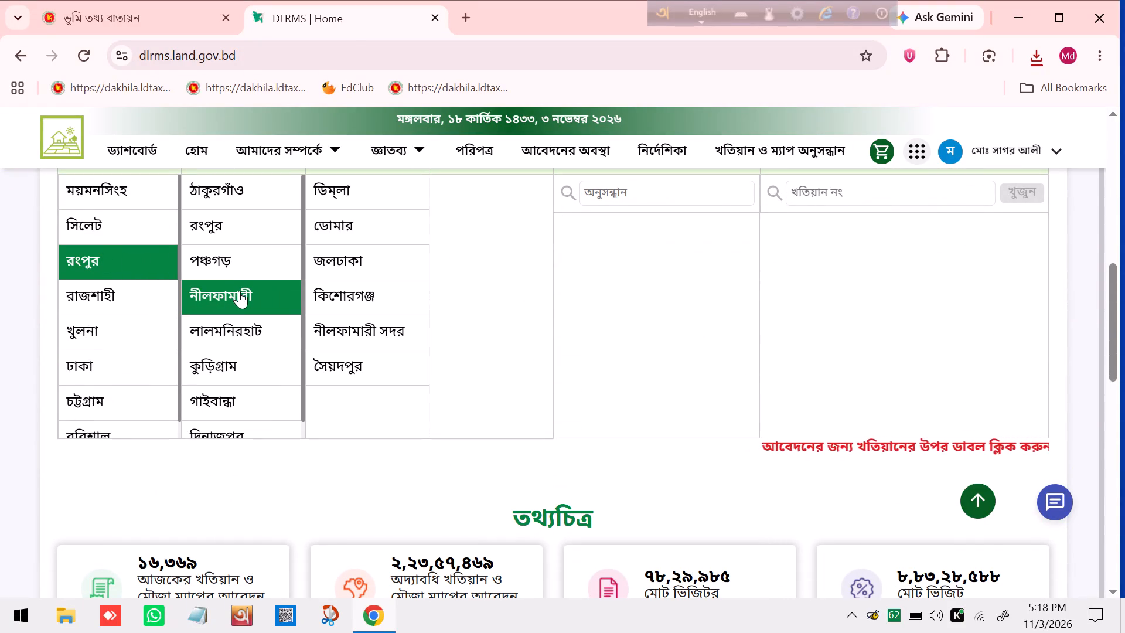
left_click(366, 230)
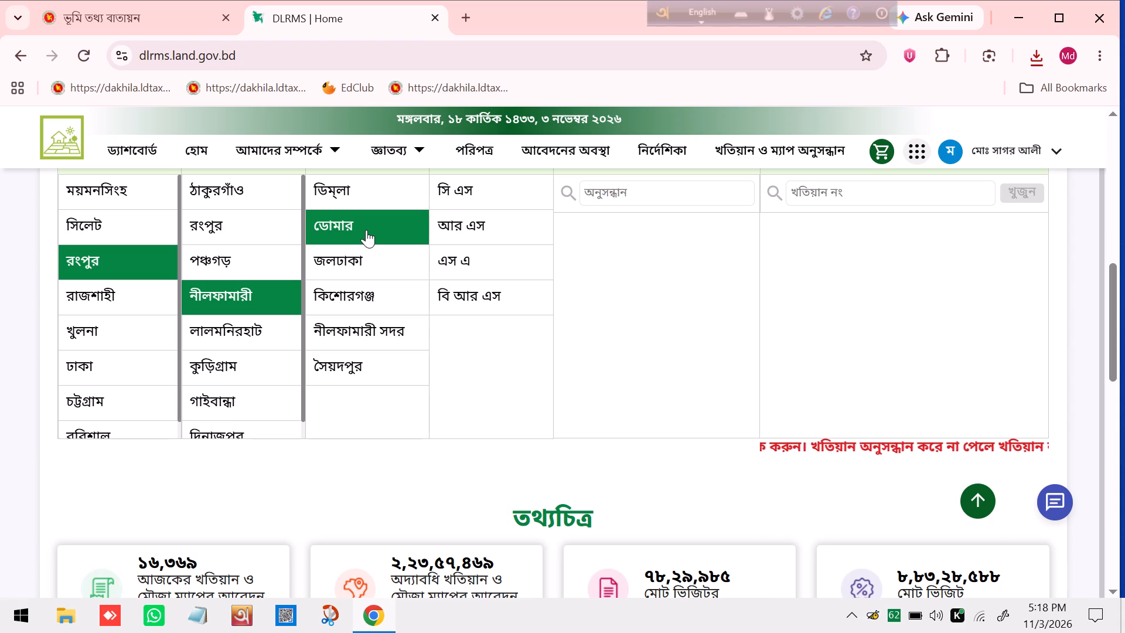
left_click(475, 260)
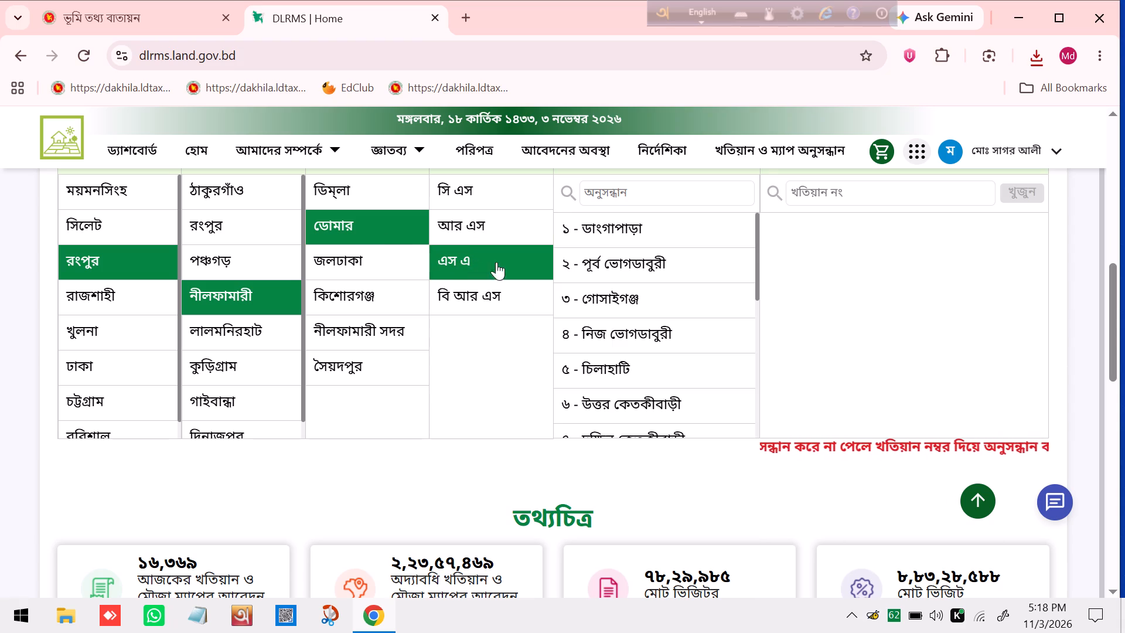
left_click(658, 335)
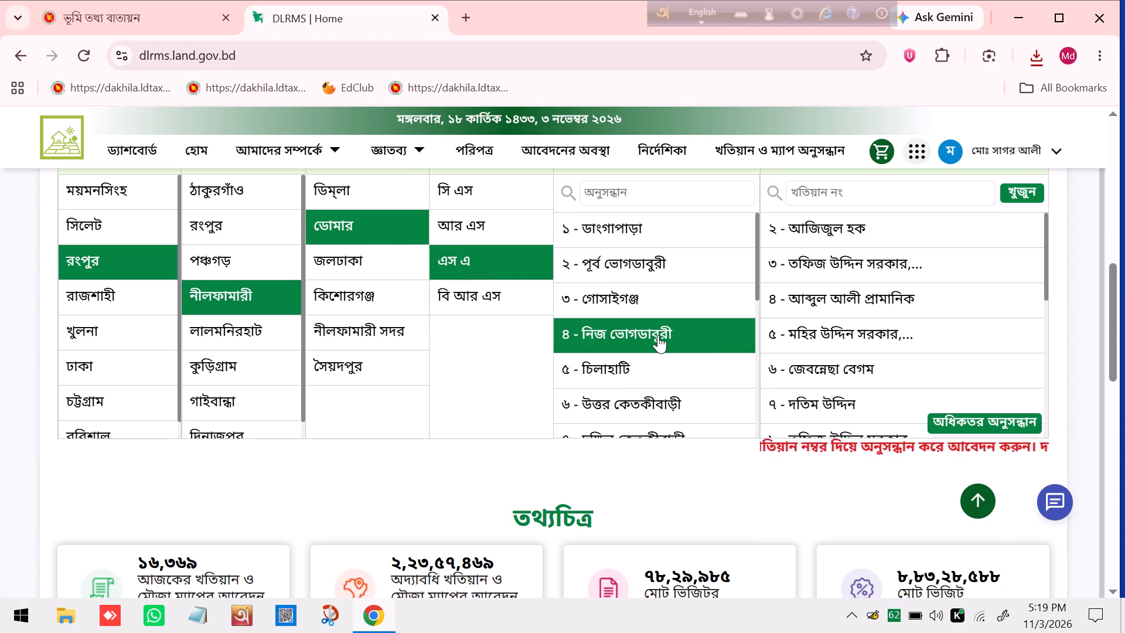
Search the mouza for khatian number 626 and open its record.
left_click(904, 193)
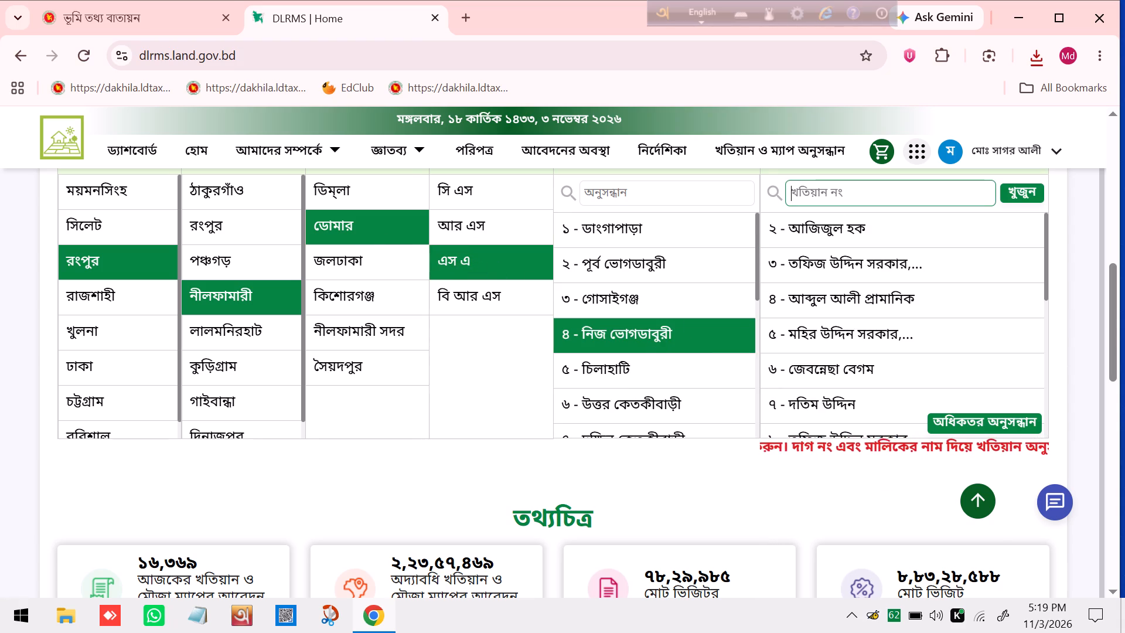
key("6")
key("2")
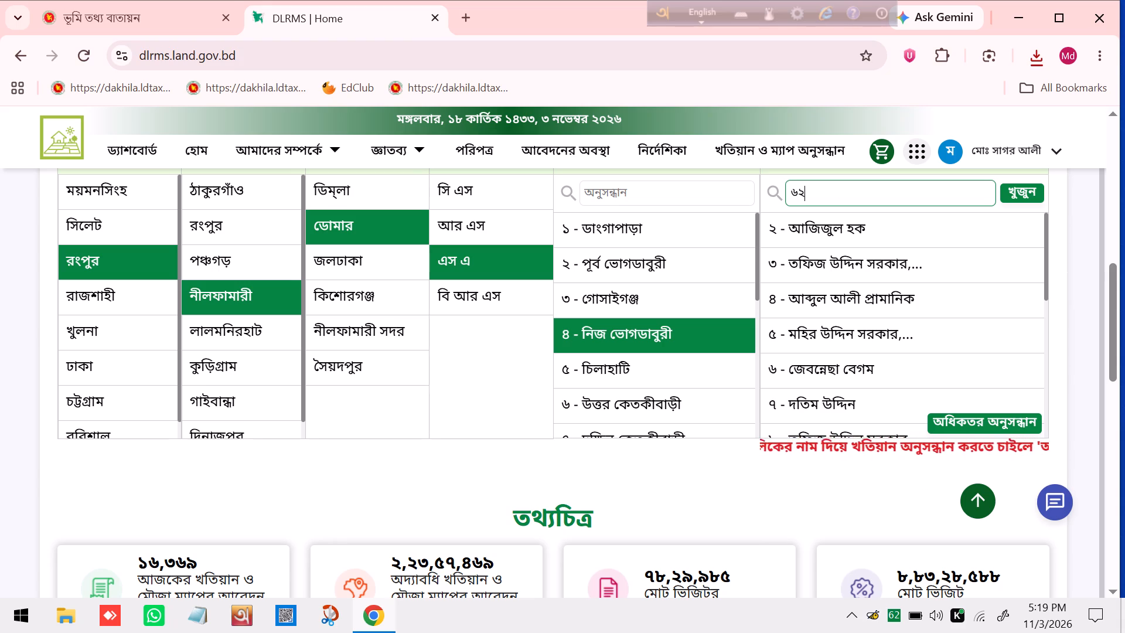
key("6")
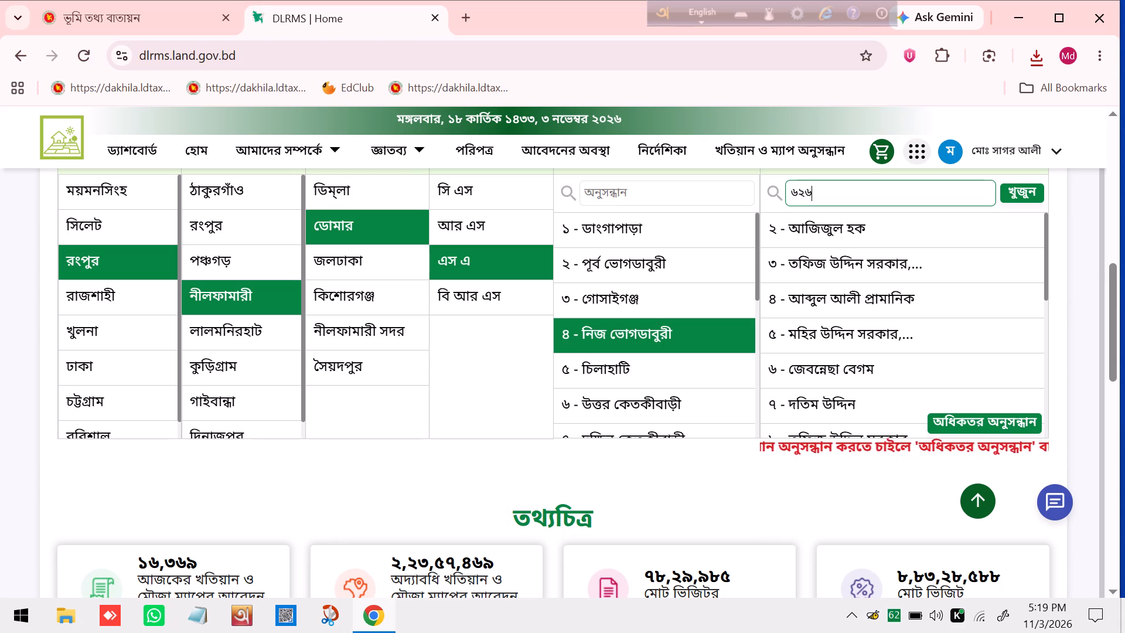
left_click(1027, 193)
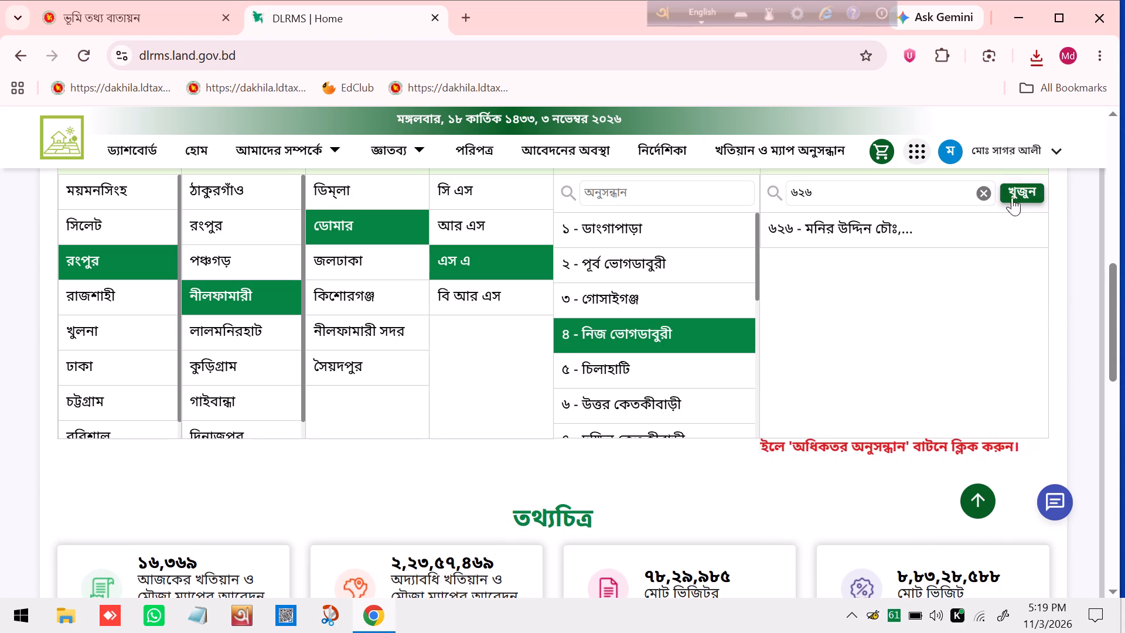
double_click(862, 229)
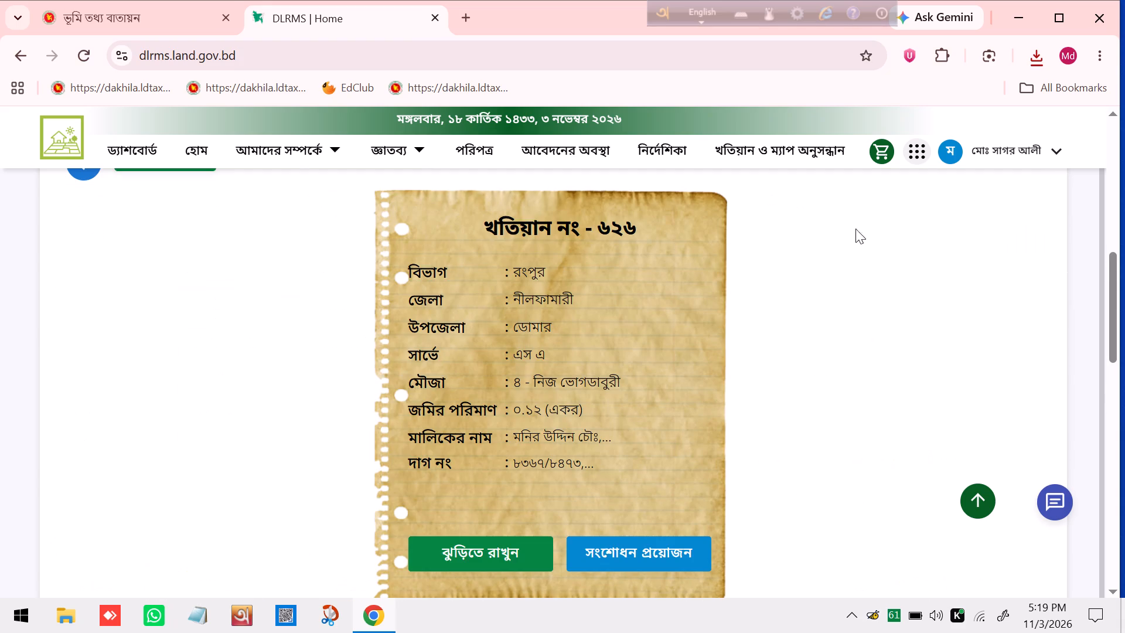
Add khatian 626 to the cart, select it there for a certified copy and check out.
left_click(497, 552)
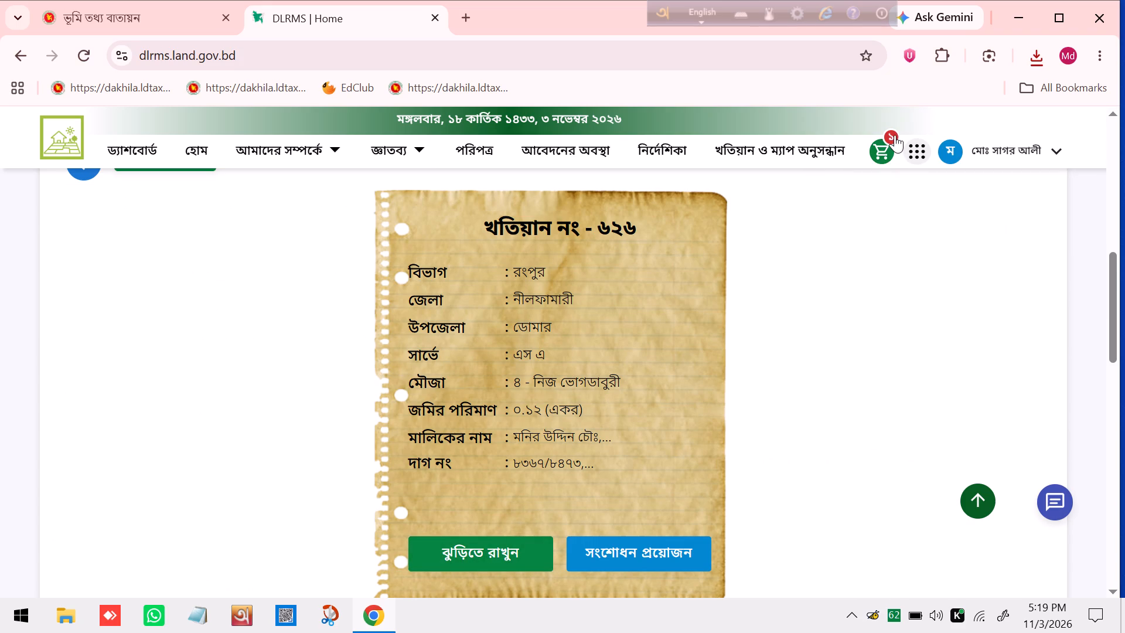
left_click(895, 135)
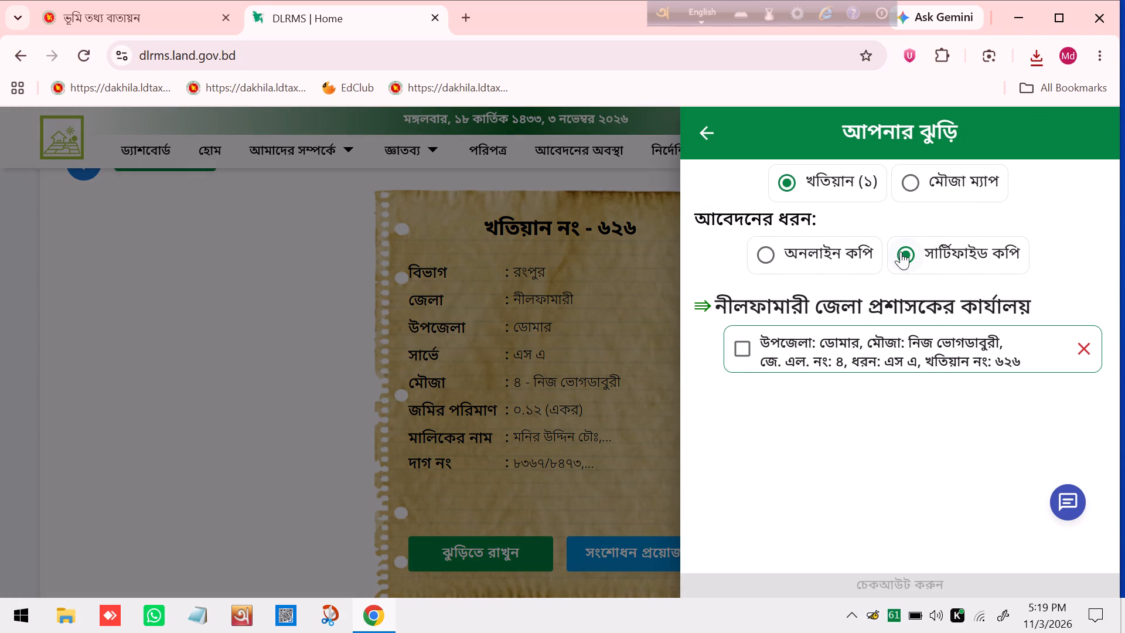
left_click(744, 346)
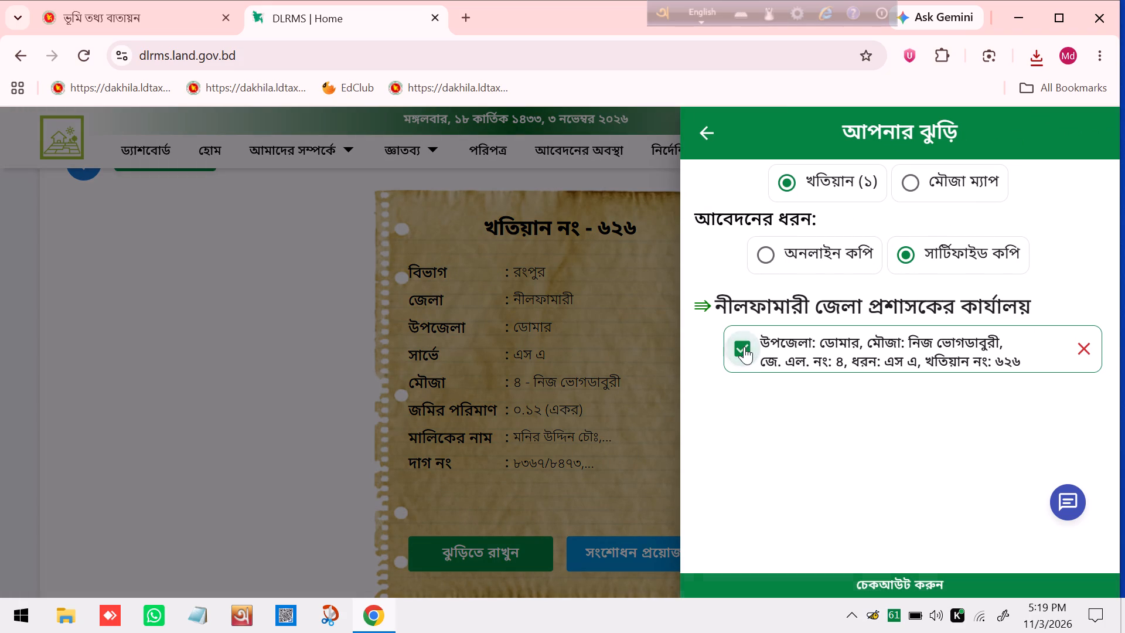
scroll(805, 433, "down", 2)
left_click(870, 580)
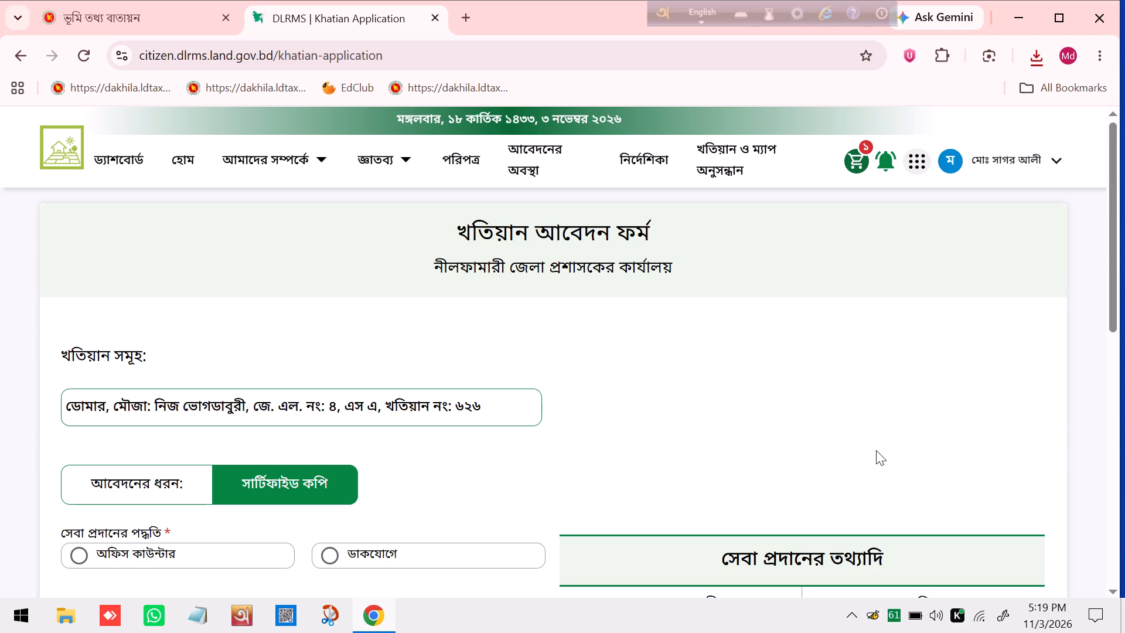
Fill in the khatian application with office counter (অফিস কাউন্টার) delivery, answer the sum check with 15 and proceed to fee payment.
scroll(521, 404, "down", 2)
scroll(521, 404, "up", 1)
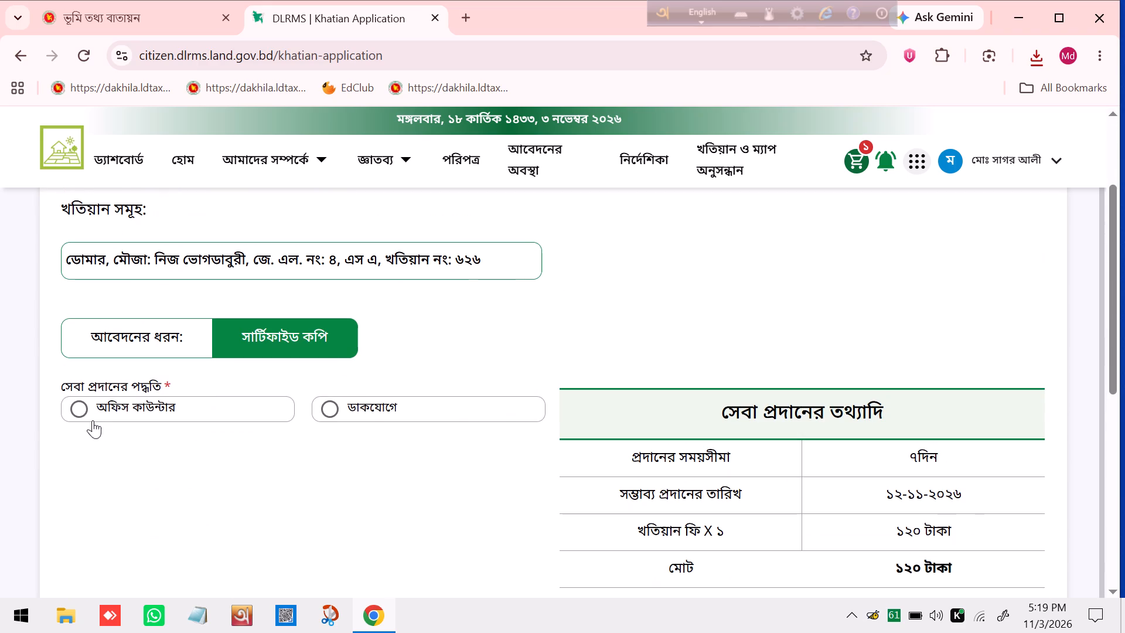
left_click(79, 414)
scroll(458, 333, "down", 3)
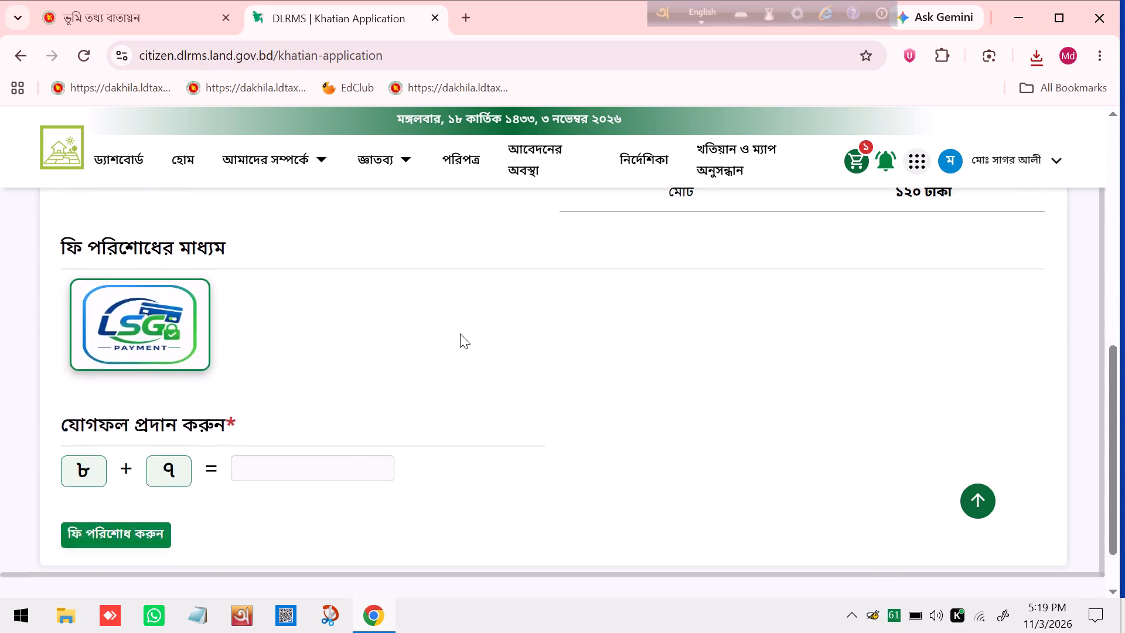
left_click(266, 398)
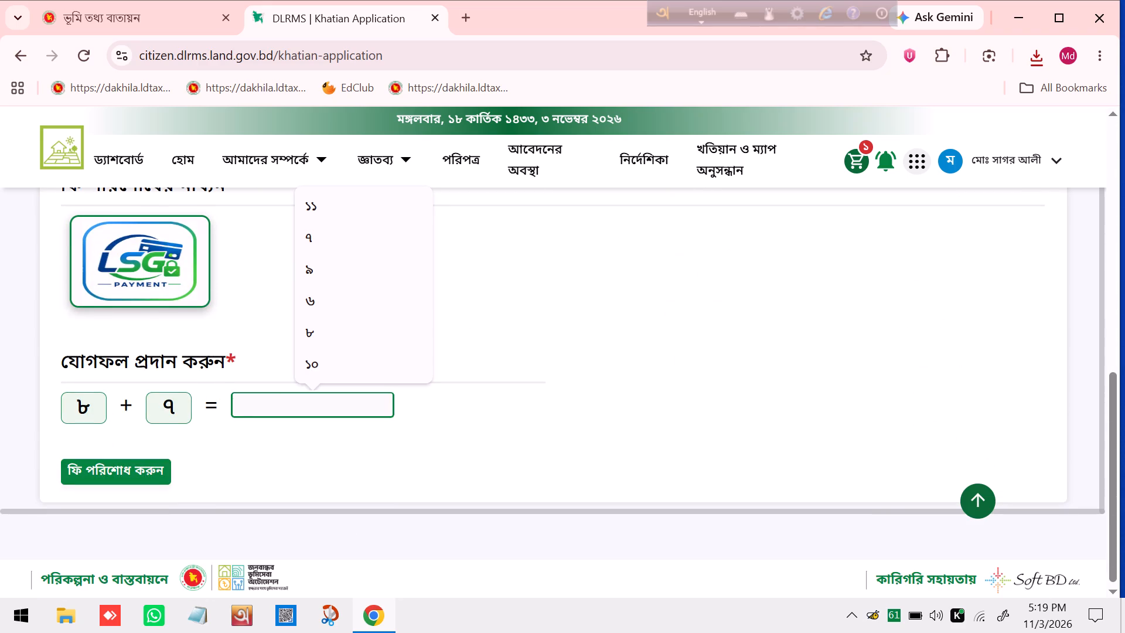
key("1")
key("5")
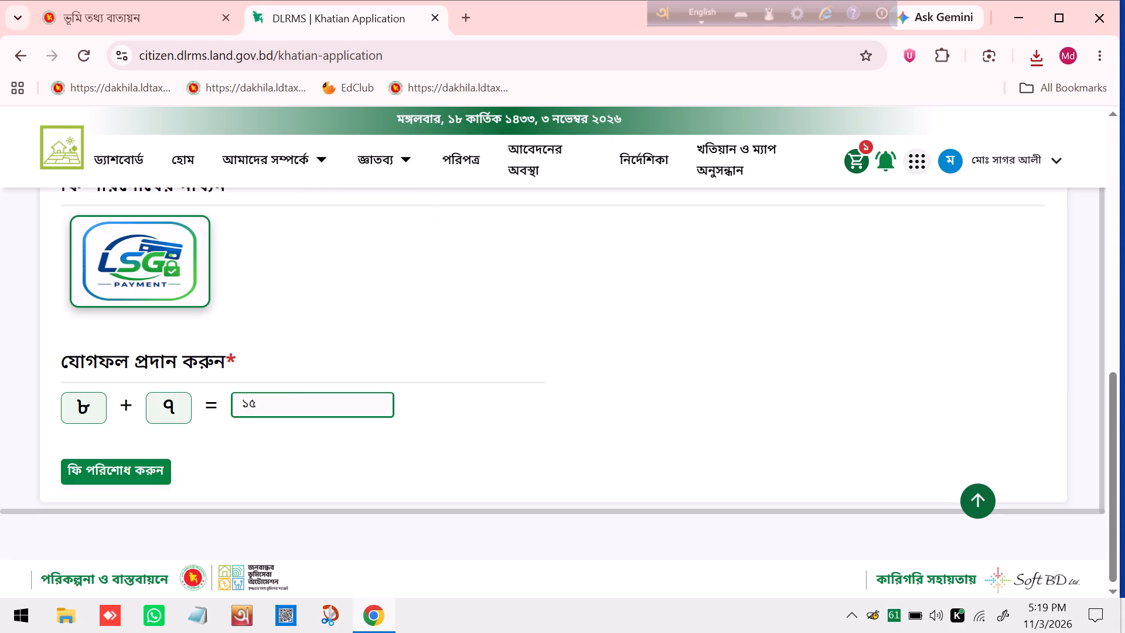
left_click(137, 468)
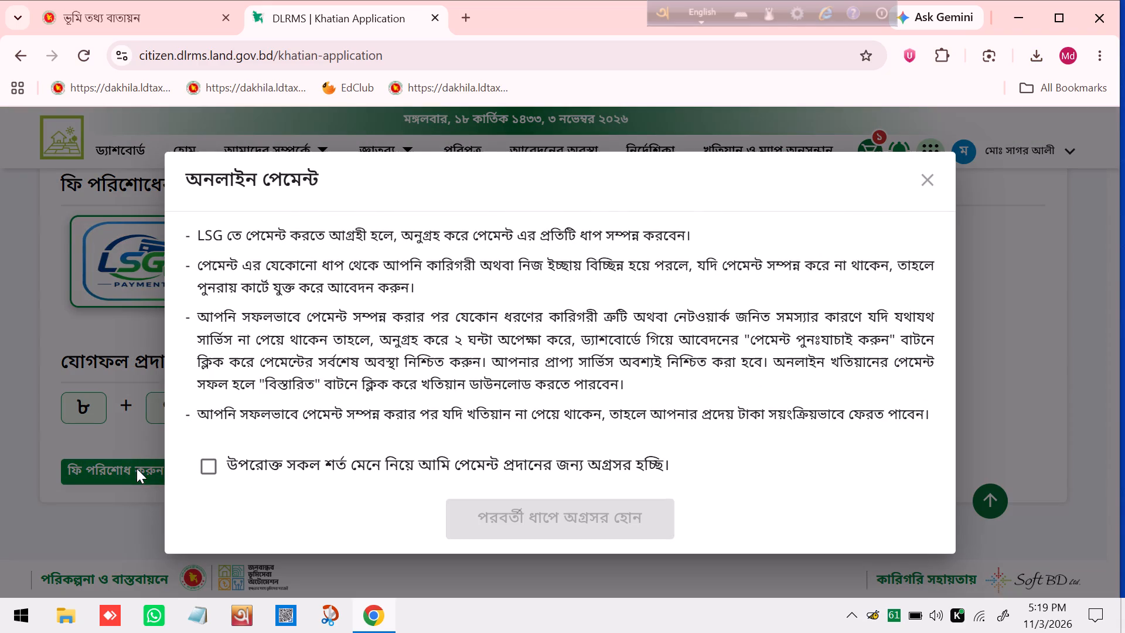
Accept the online payment terms and continue to the payment gateway.
left_click(213, 465)
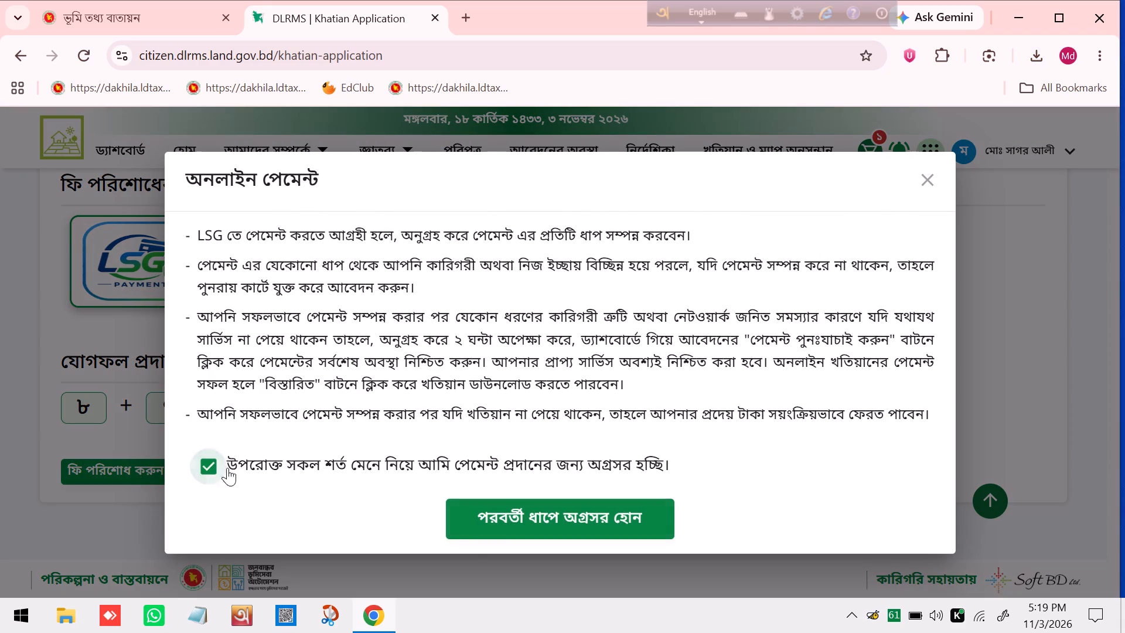
left_click(540, 509)
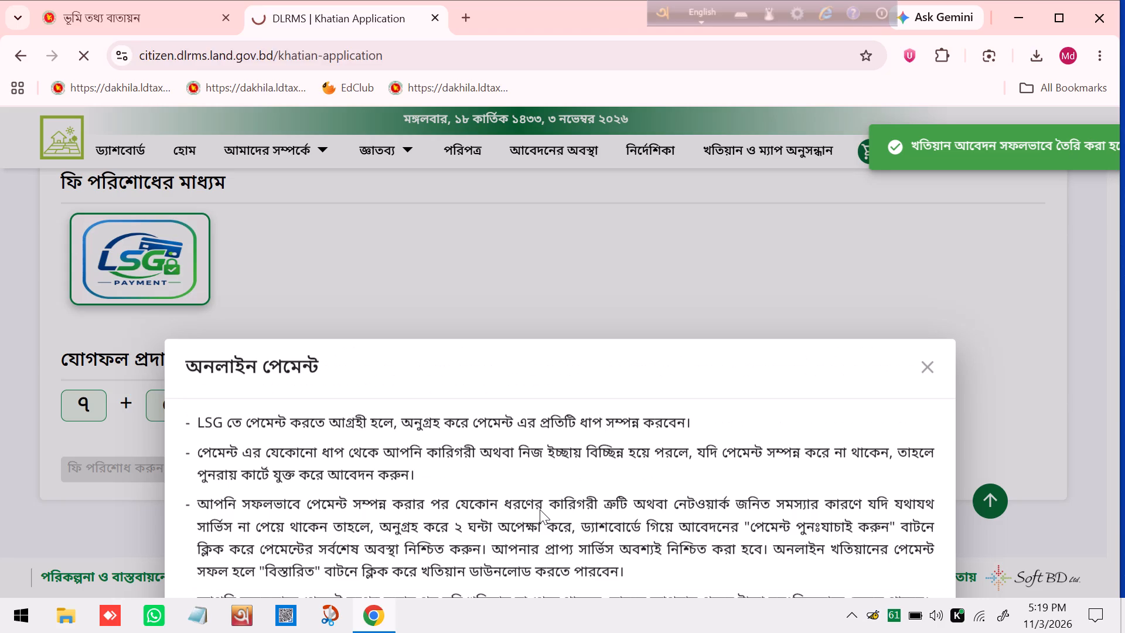
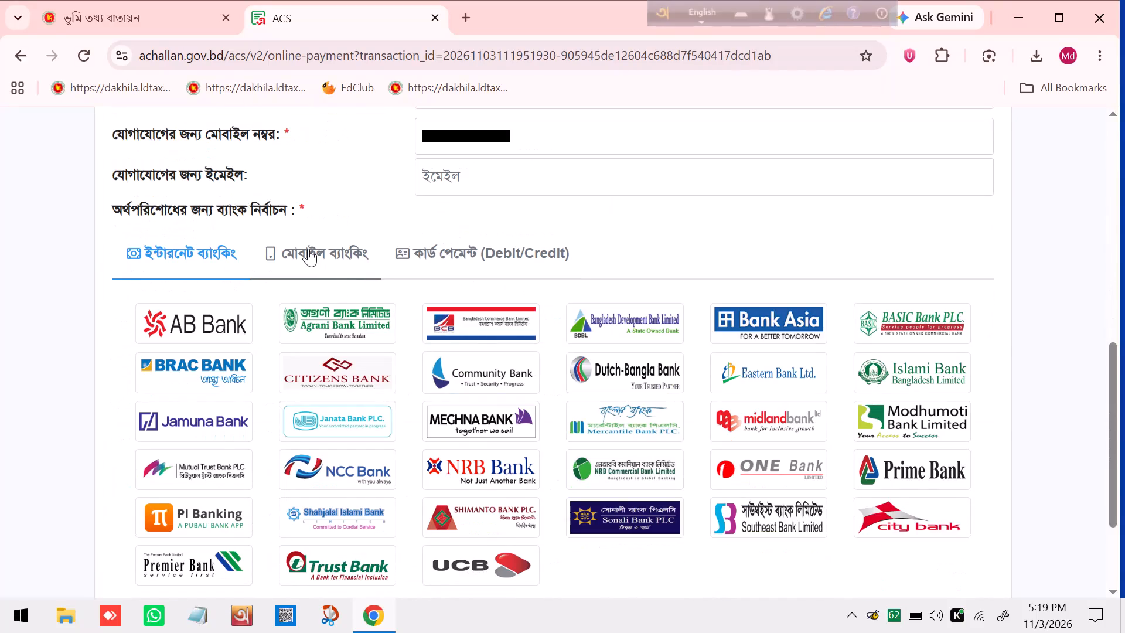
Choose bKash (বিকাশ) mobile banking as the payment method, save it and proceed to the bKash payment gateway.
left_click(308, 249)
left_click(198, 343)
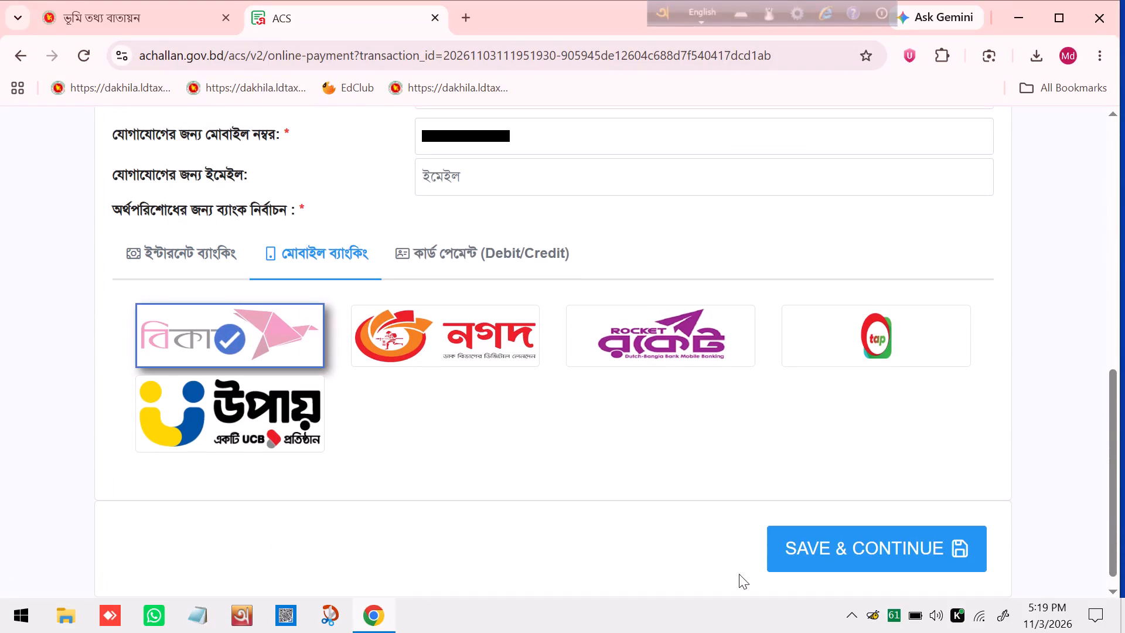
left_click(837, 556)
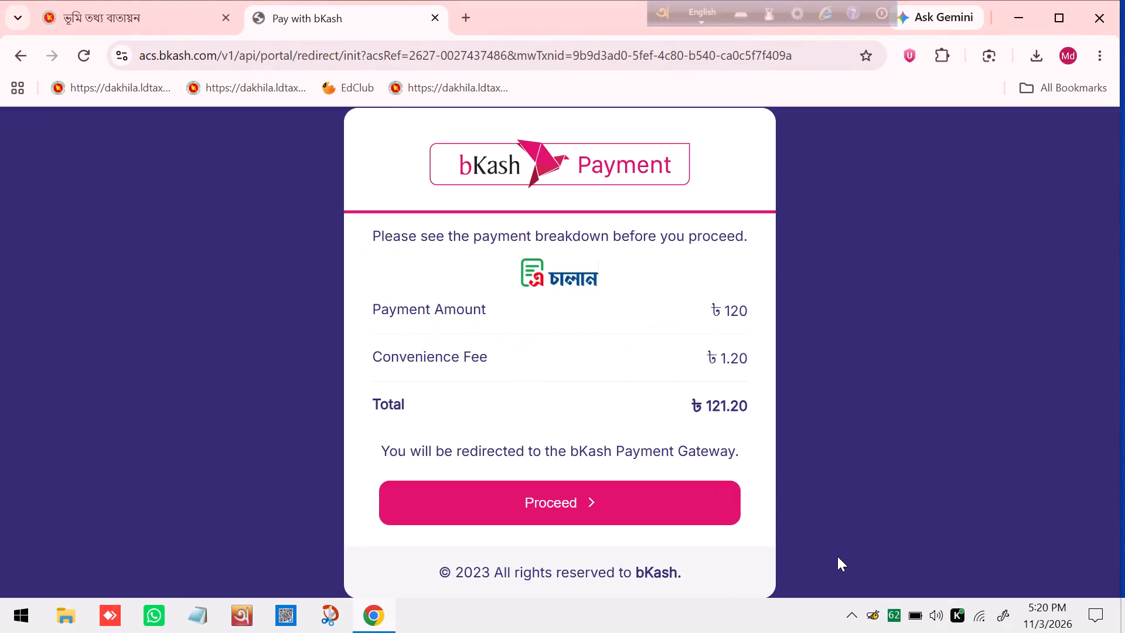
left_click(555, 502)
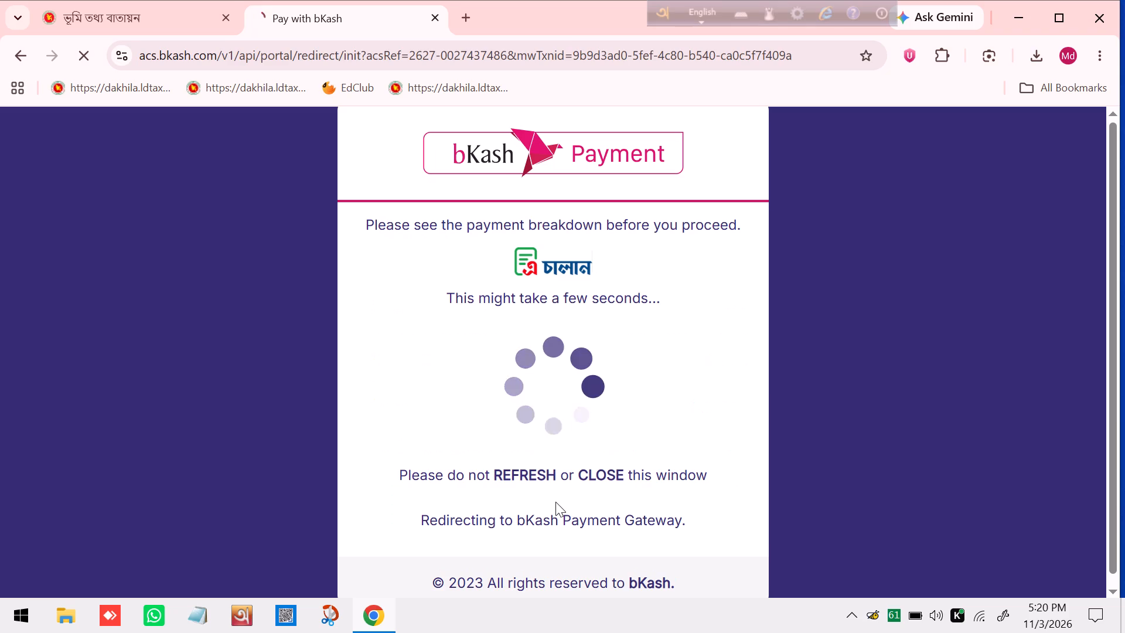
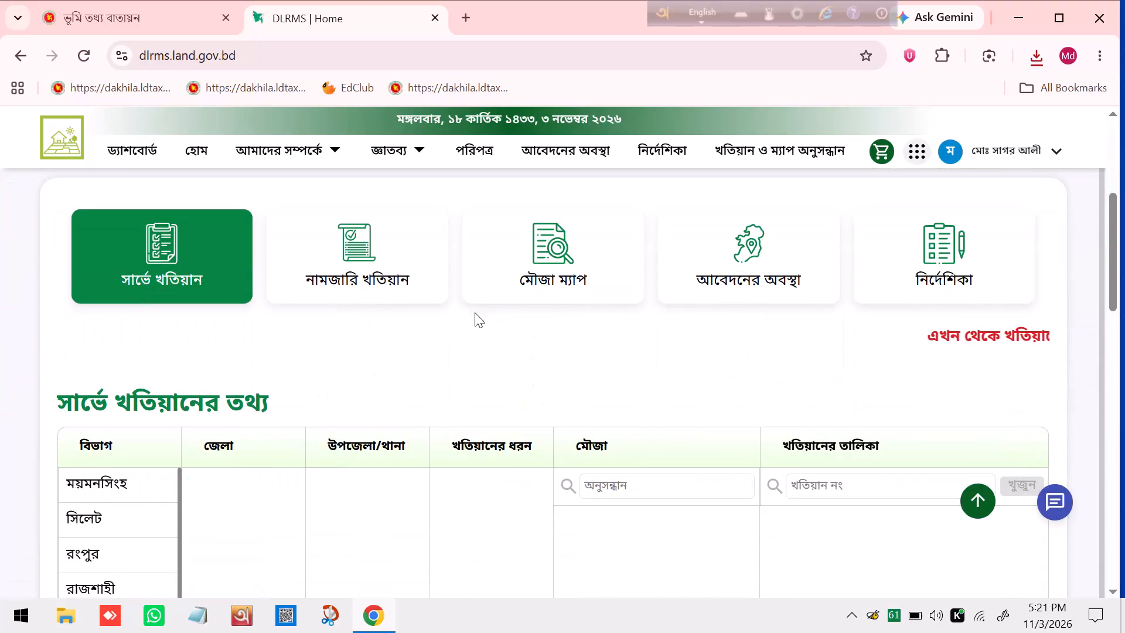
Filter the survey khatians to division রংপুর, district নীলফামারী, upazila ডোমার, type এস এ and mouza নিজ ভোগডাবুরী.
scroll(289, 420, "down", 1)
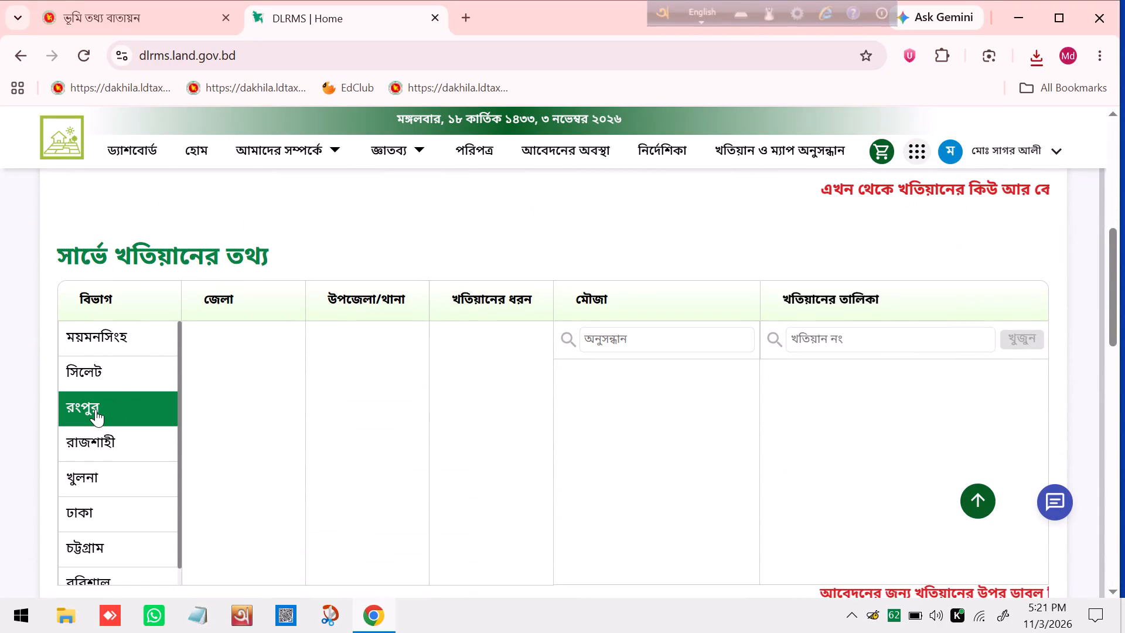
left_click(96, 409)
left_click(218, 437)
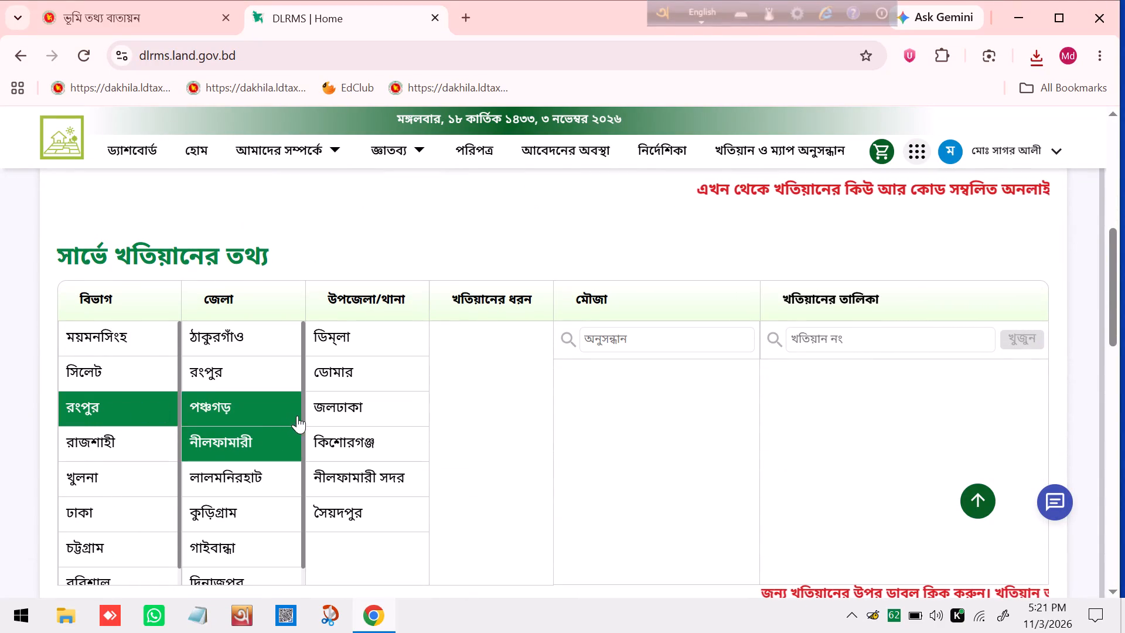
left_click(352, 369)
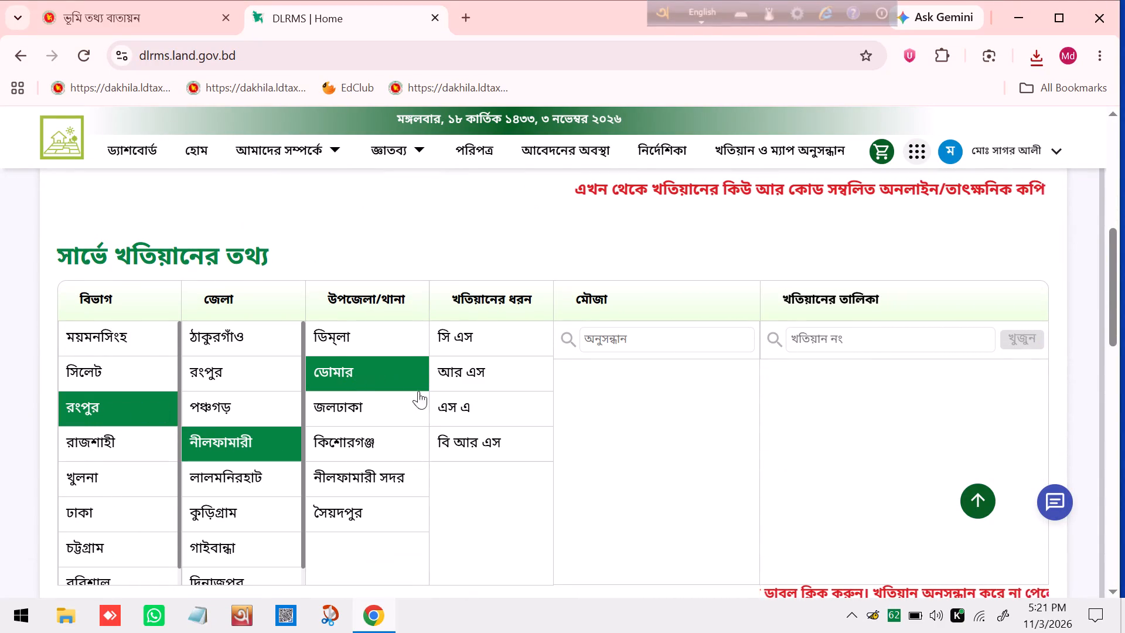
left_click(459, 403)
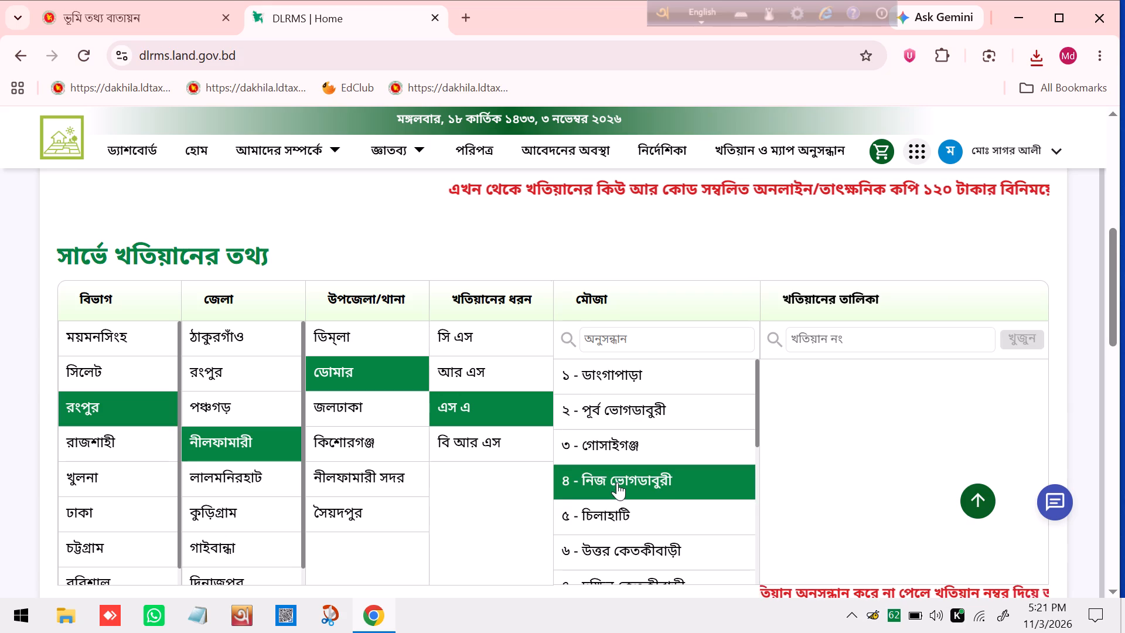
left_click(617, 482)
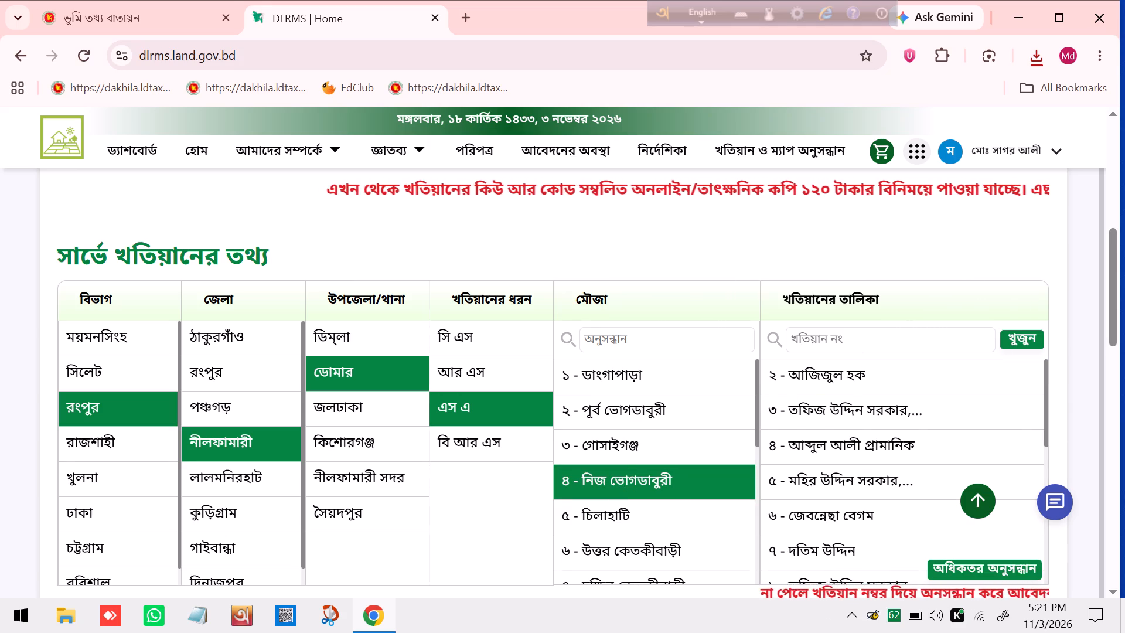
Search the mouza's khatian list for number ২৬৫, open that khatian and add it to the cart.
left_click(874, 336)
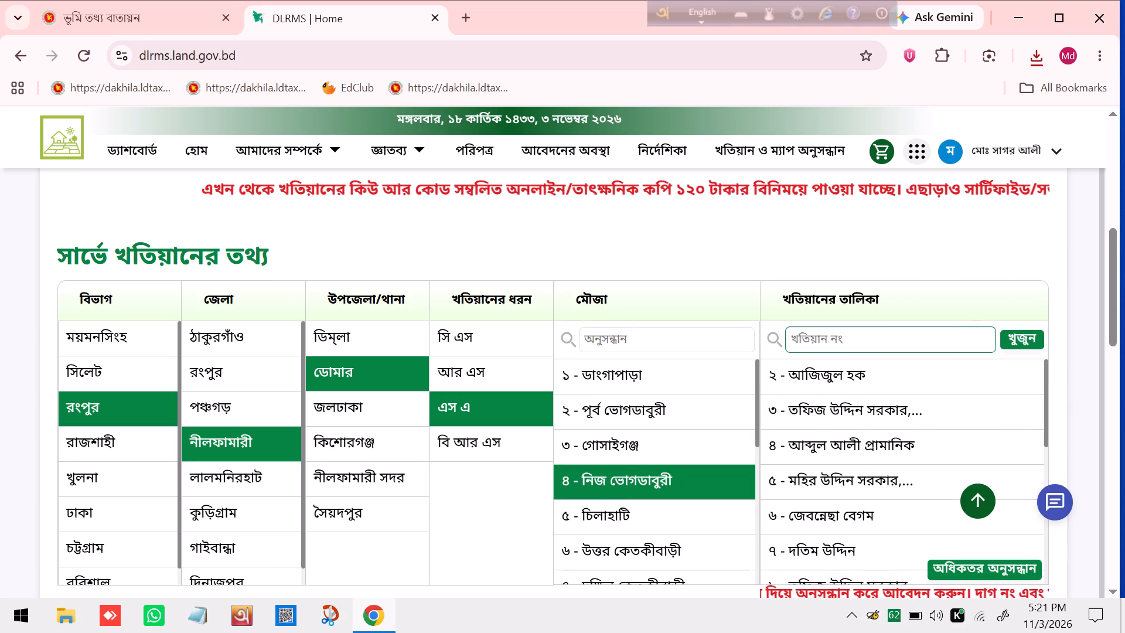
key("2")
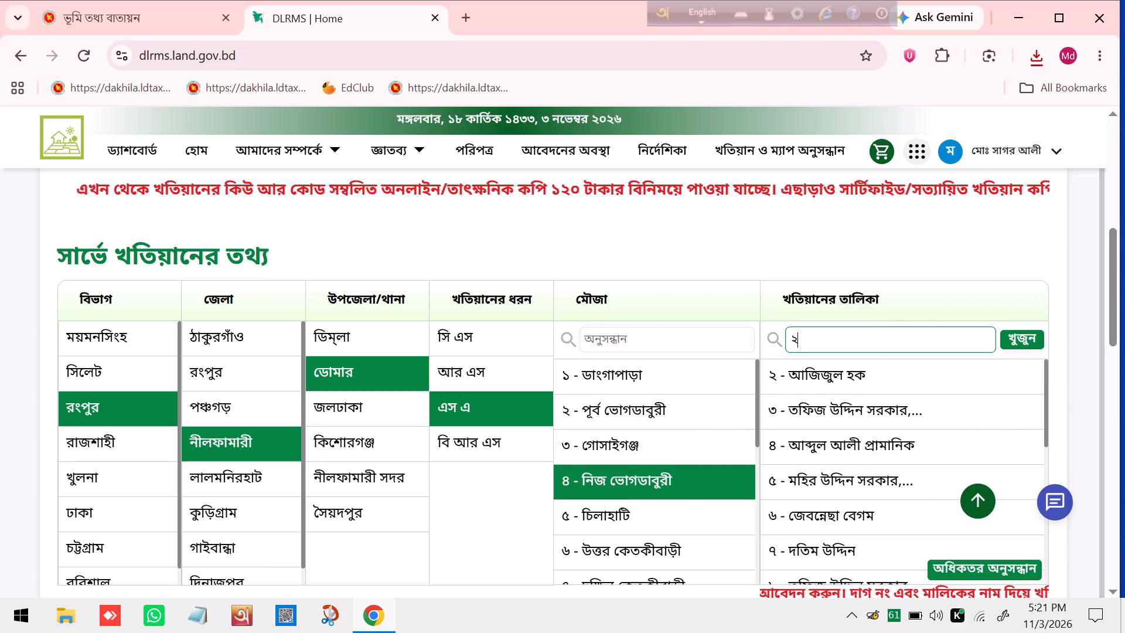
type("65")
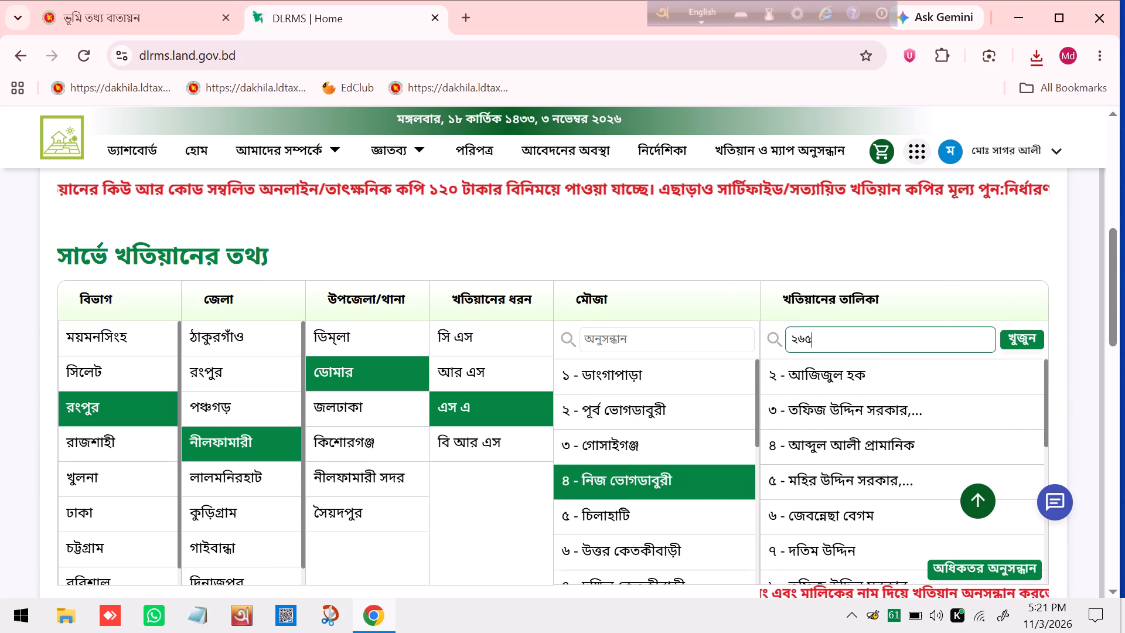
left_click(1025, 342)
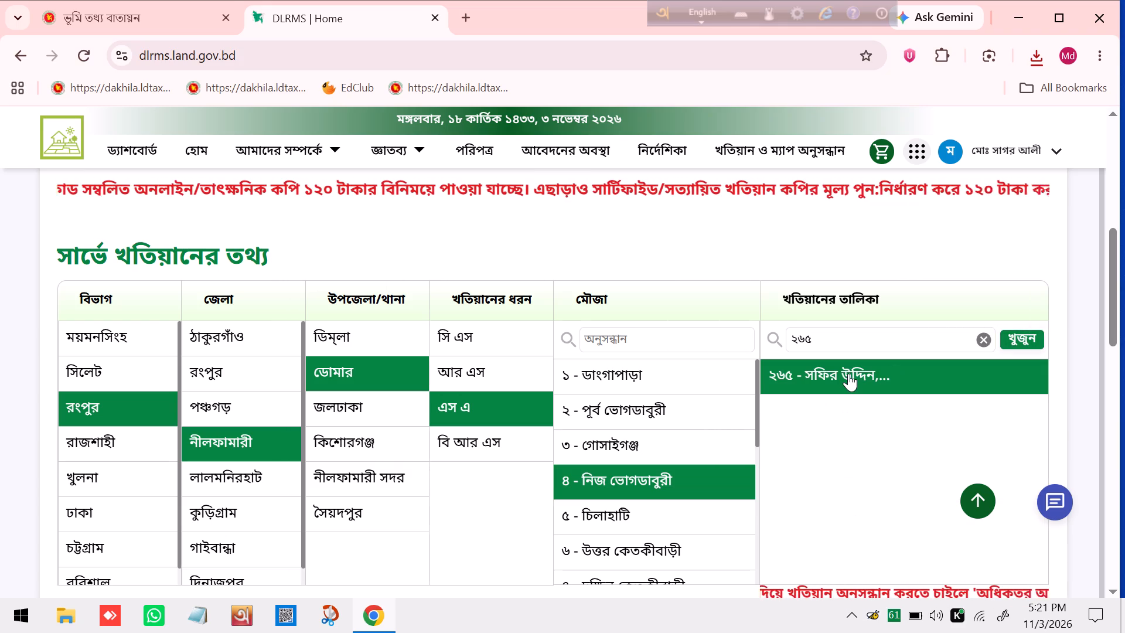
double_click(848, 373)
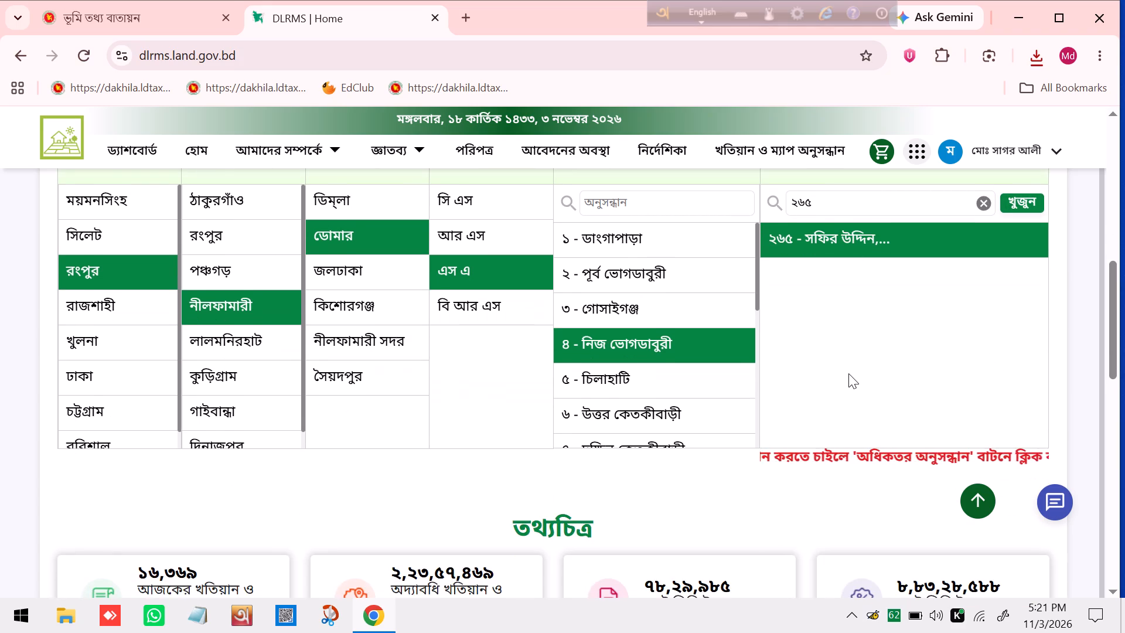
left_click(501, 551)
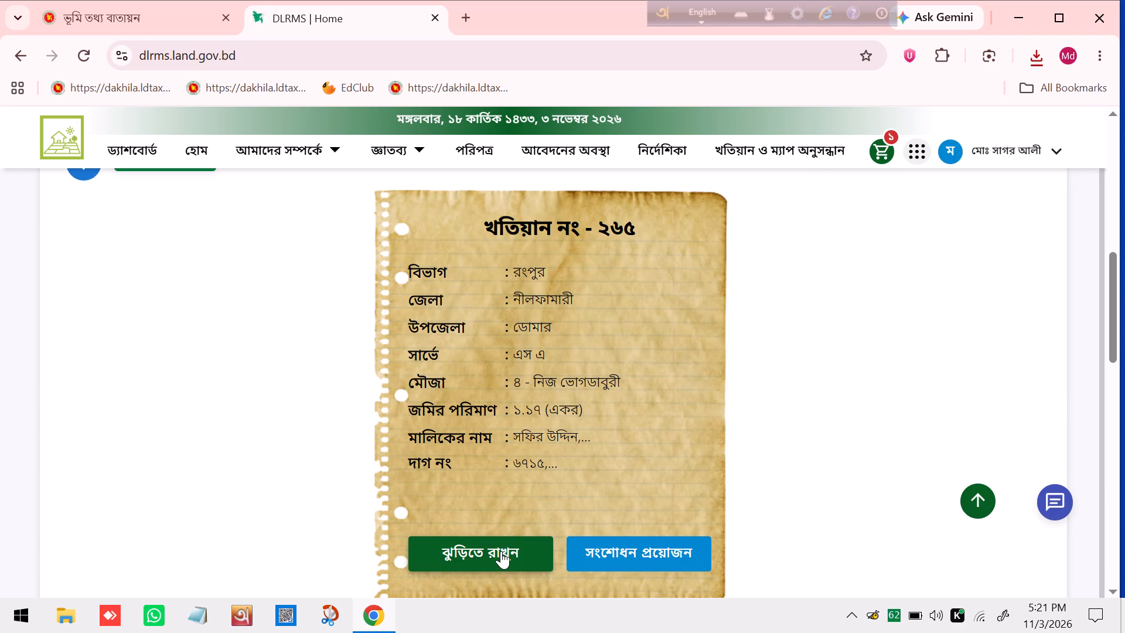
Select khatian ২৬৫ in the cart and check out for its certified copy.
left_click(891, 137)
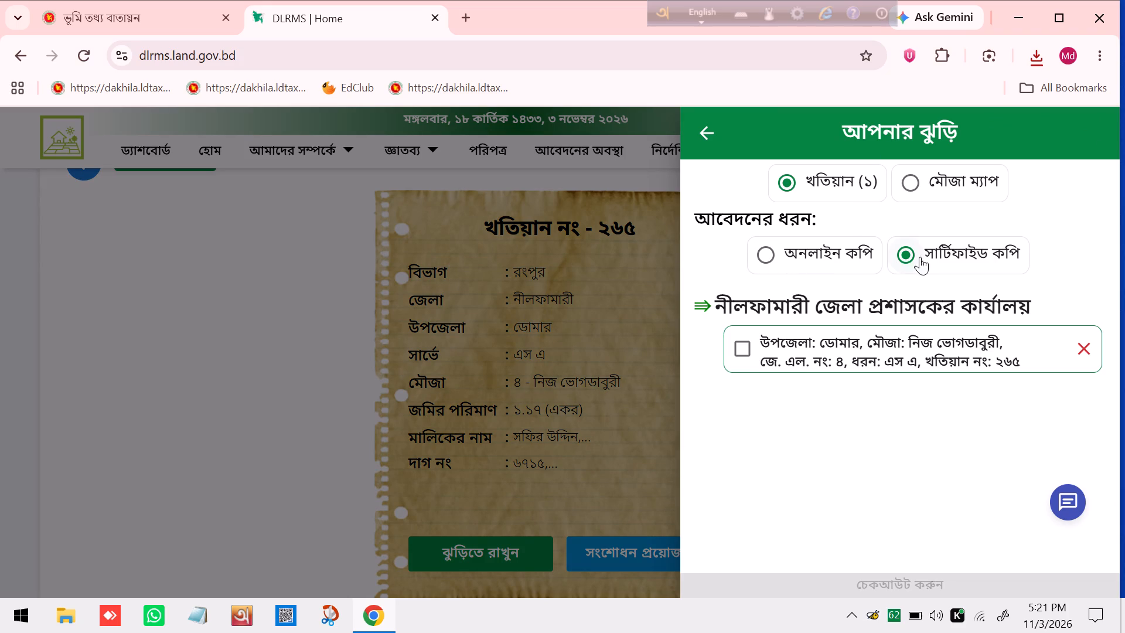
left_click(745, 349)
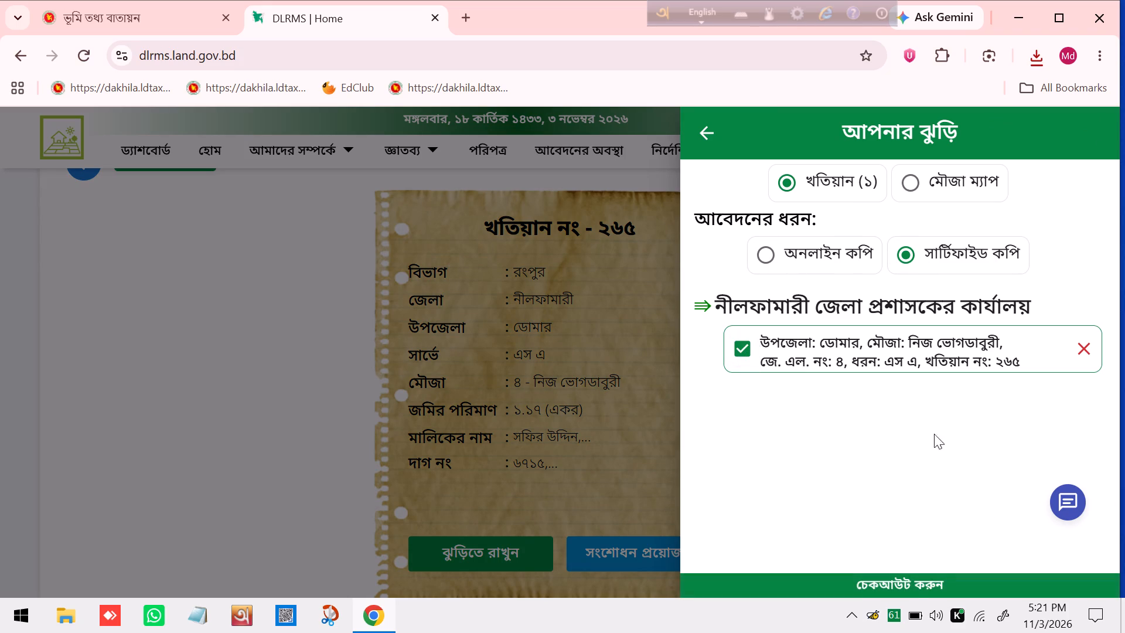
left_click(911, 578)
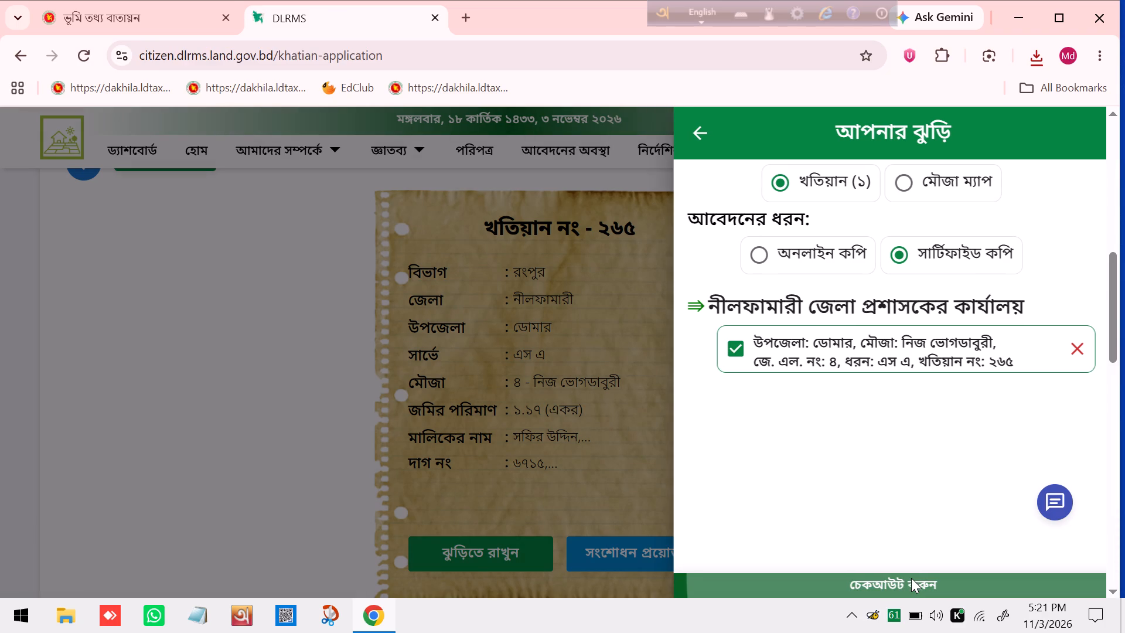
Set the delivery method to office counter (অফিস কাউন্টার) and answer the verification sum with ১৫.
scroll(707, 374, "down", 2)
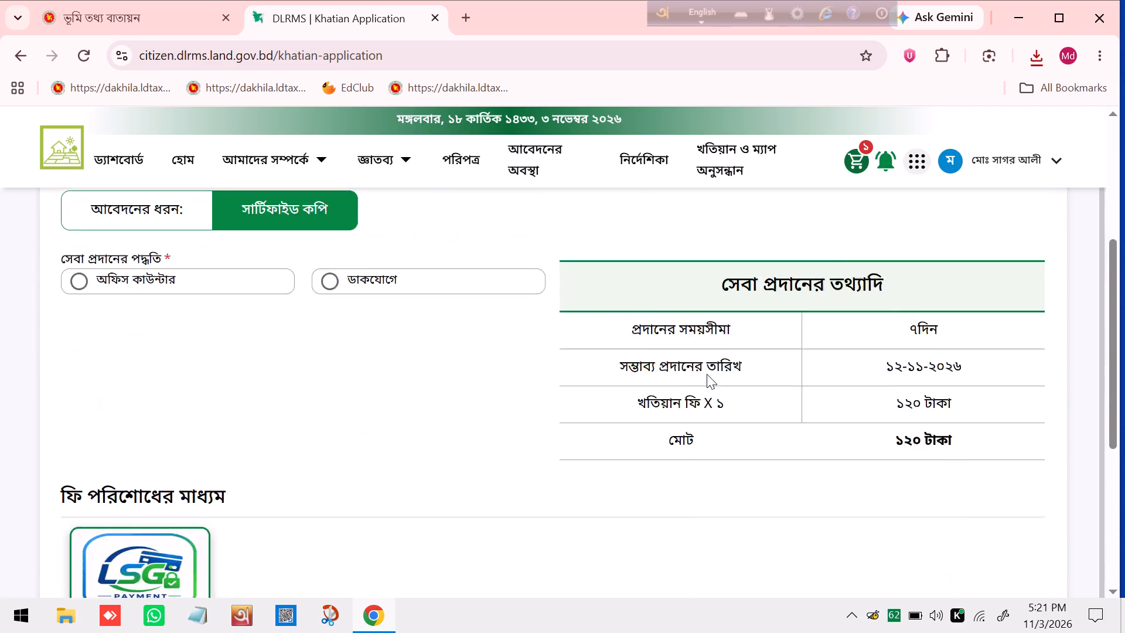
scroll(707, 374, "down", 1)
scroll(571, 376, "up", 2)
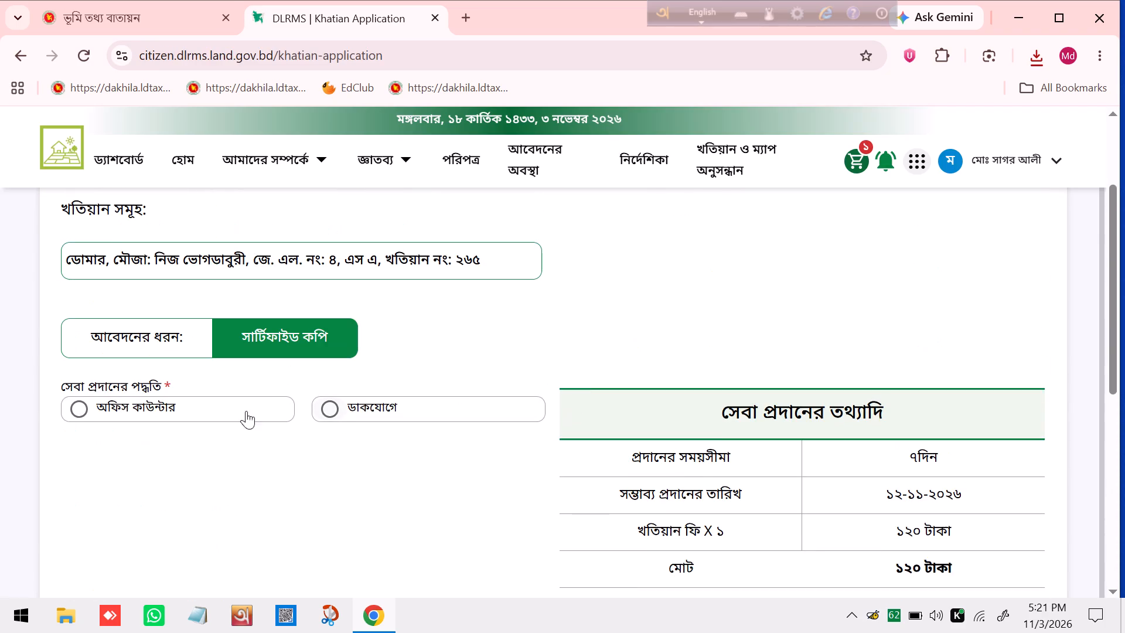
left_click(77, 410)
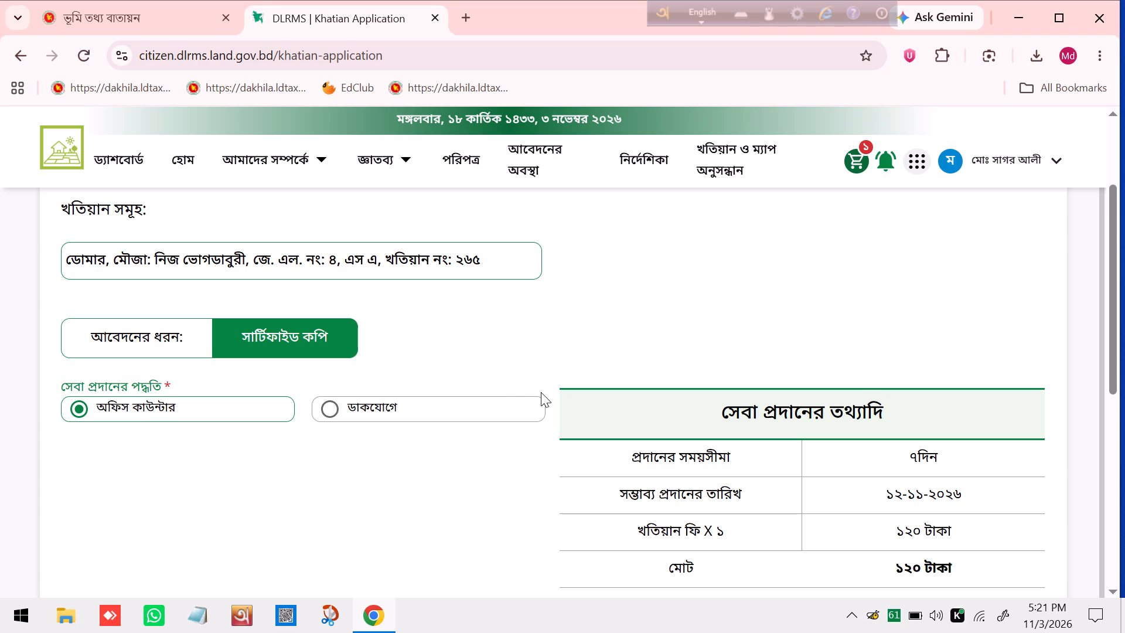
scroll(541, 392, "down", 3)
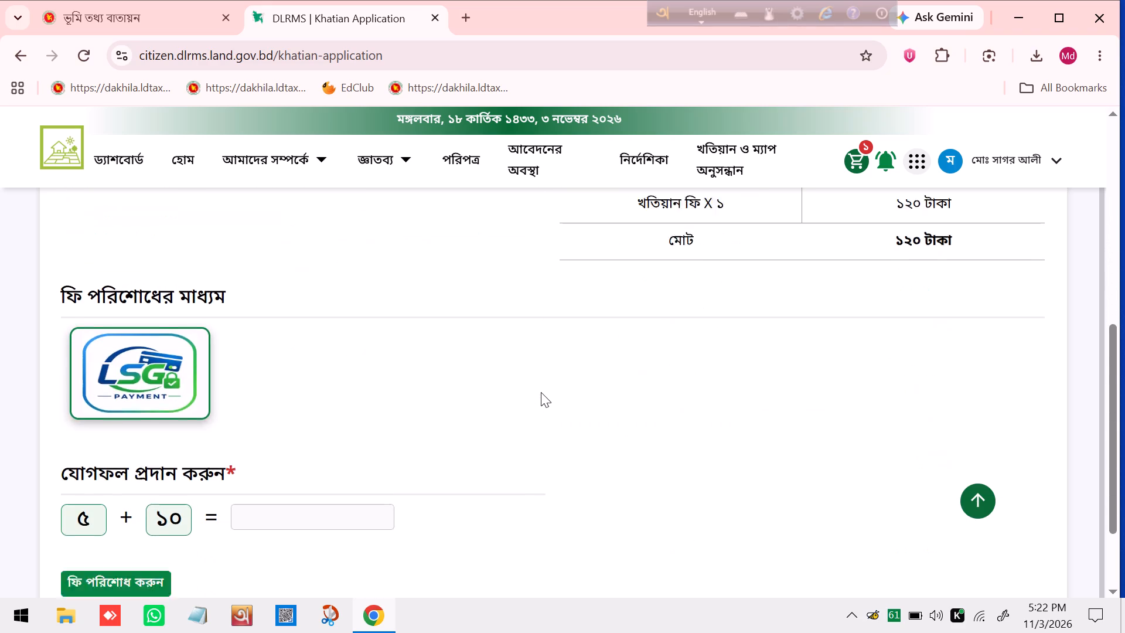
scroll(541, 392, "down", 1)
left_click(281, 398)
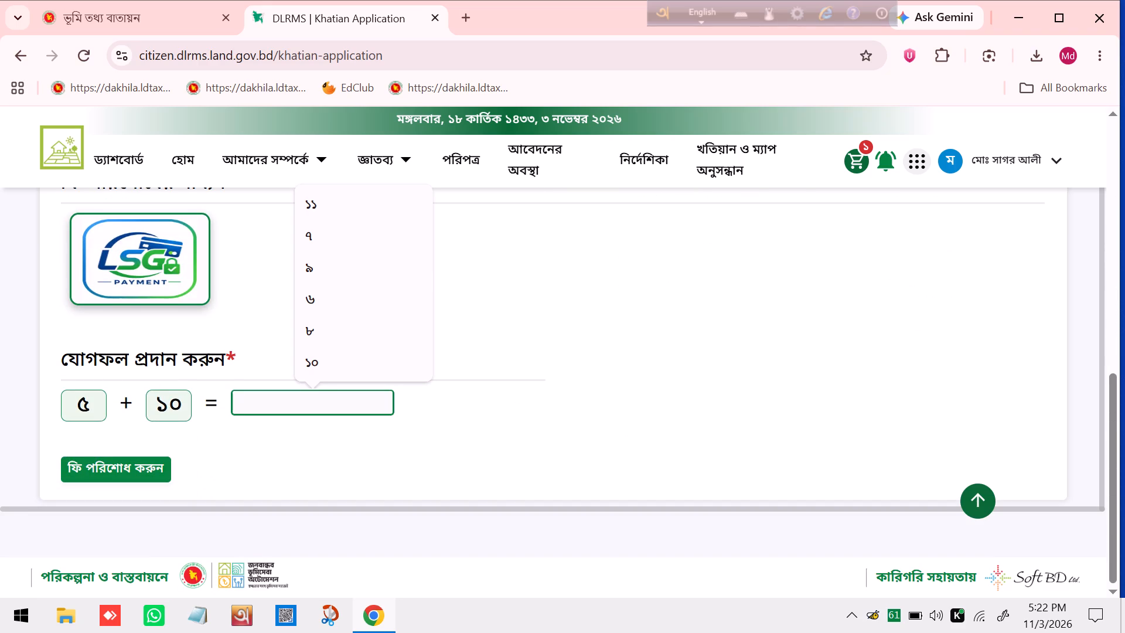
key("1")
key("5")
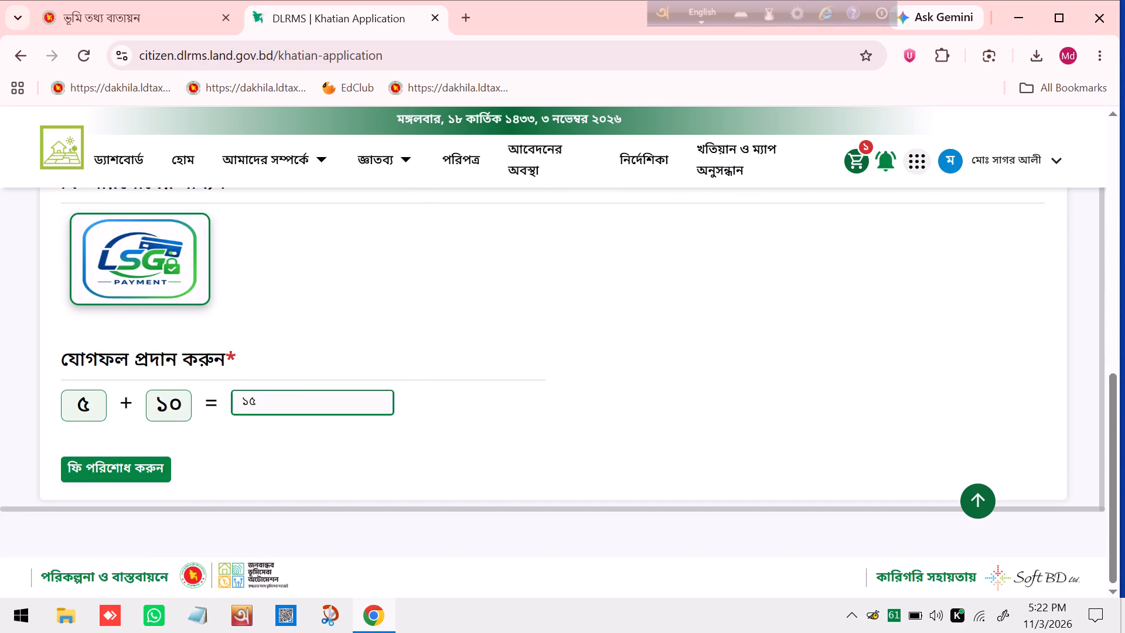
Review and submit the application for fee payment, accept the online payment terms and proceed to the payment stage.
scroll(556, 356, "up", 3)
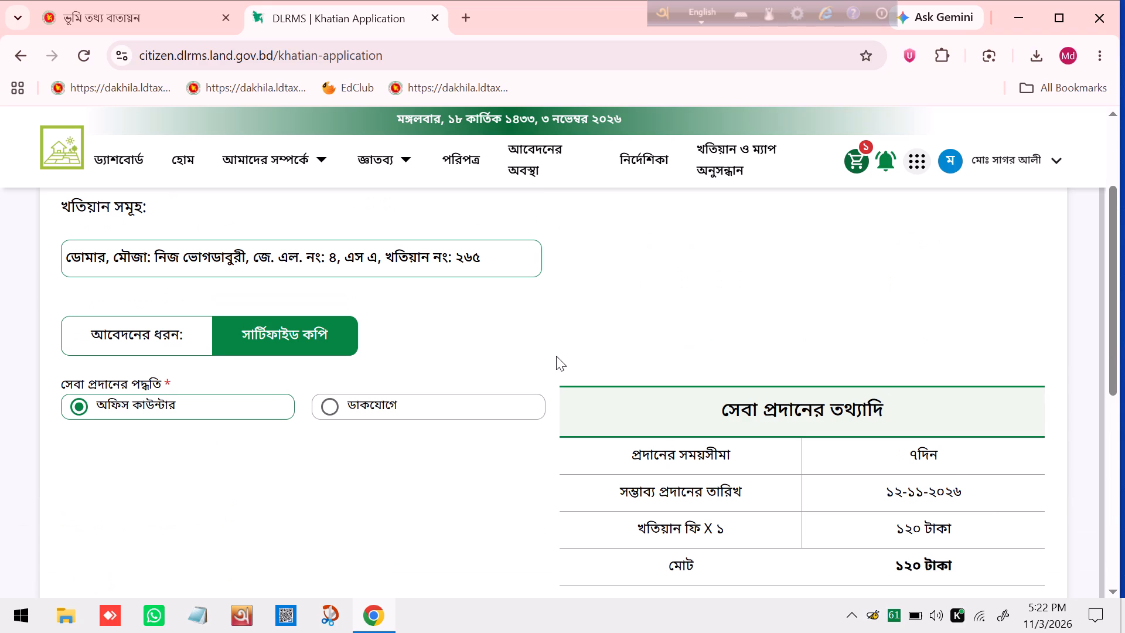
scroll(556, 356, "down", 4)
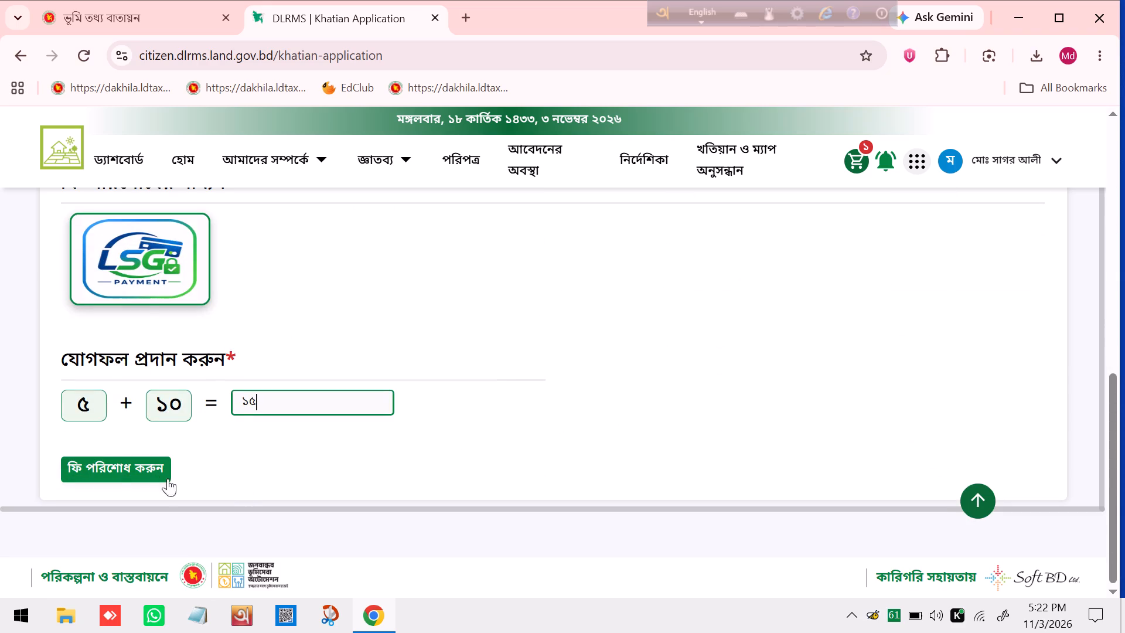
left_click(143, 468)
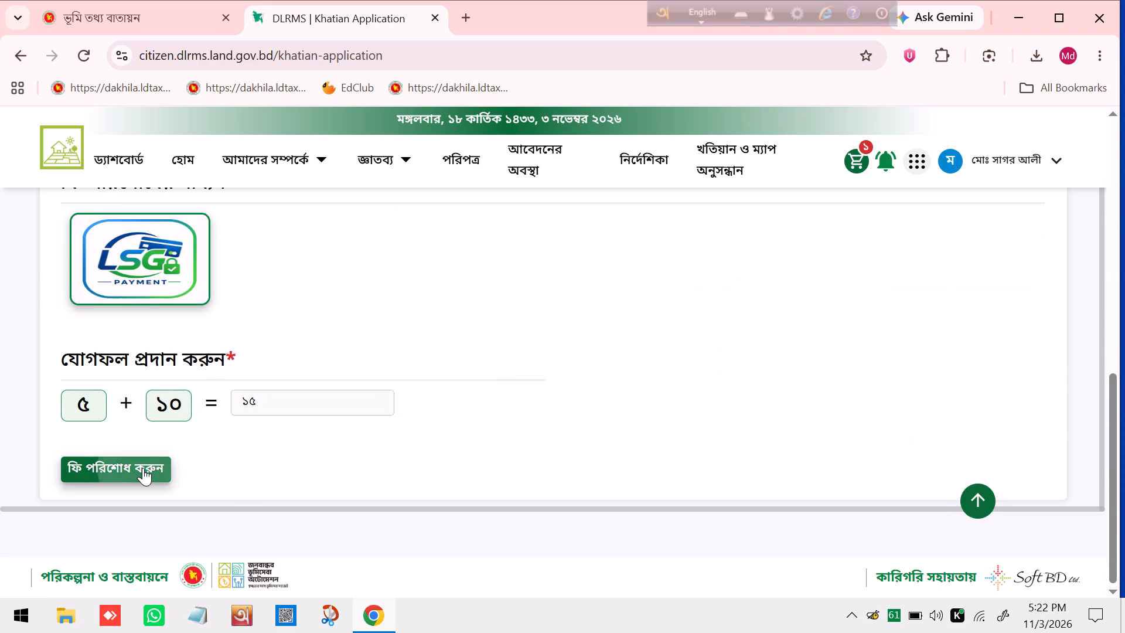
left_click(202, 468)
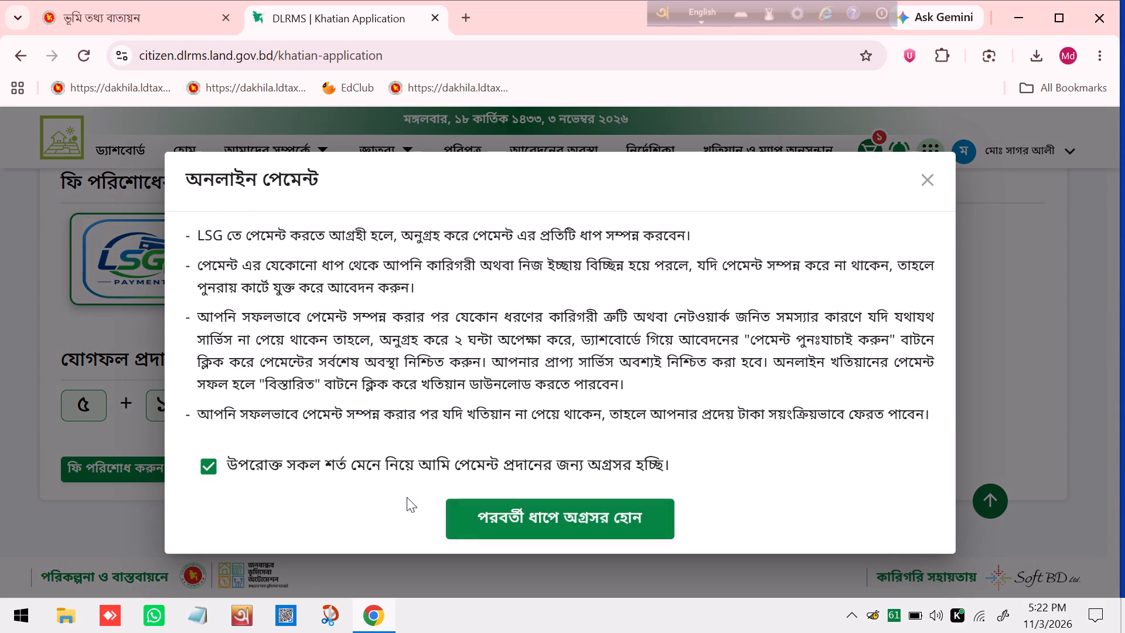
left_click(539, 516)
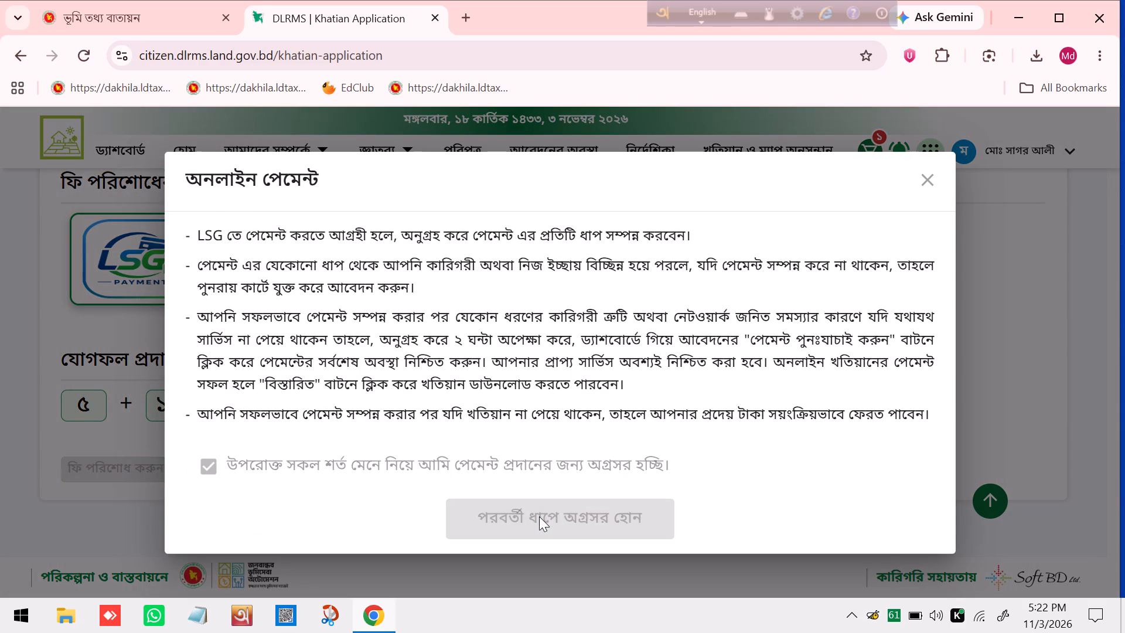
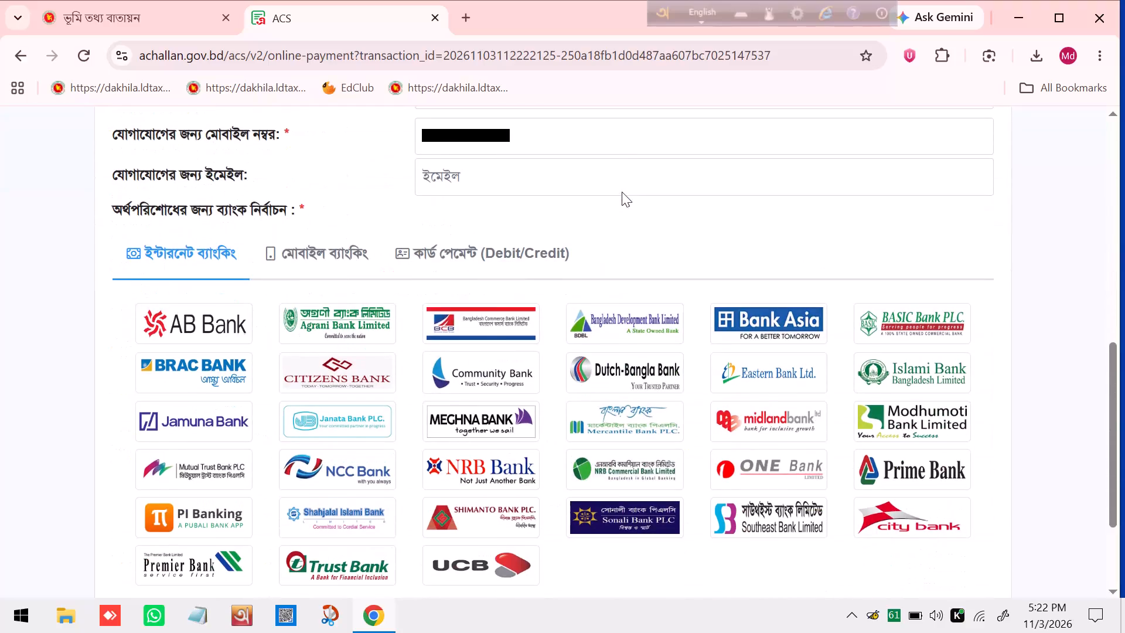
Choose bKash (বিকাশ) mobile banking as the fee payment method, save the selection and proceed to the bKash payment gateway.
left_click(321, 255)
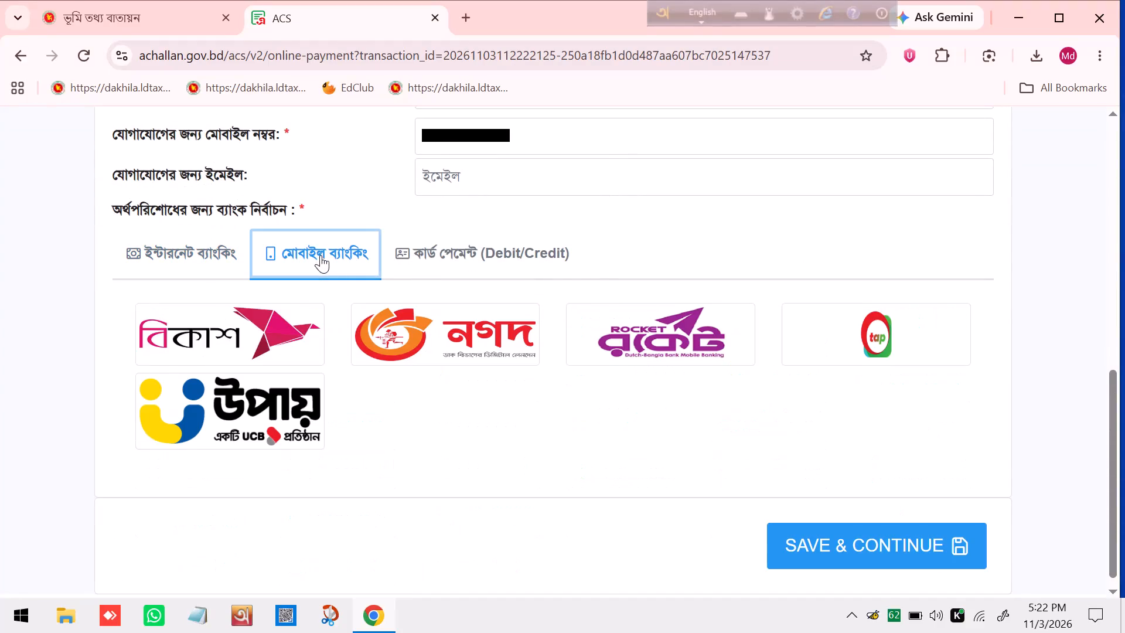
left_click(180, 336)
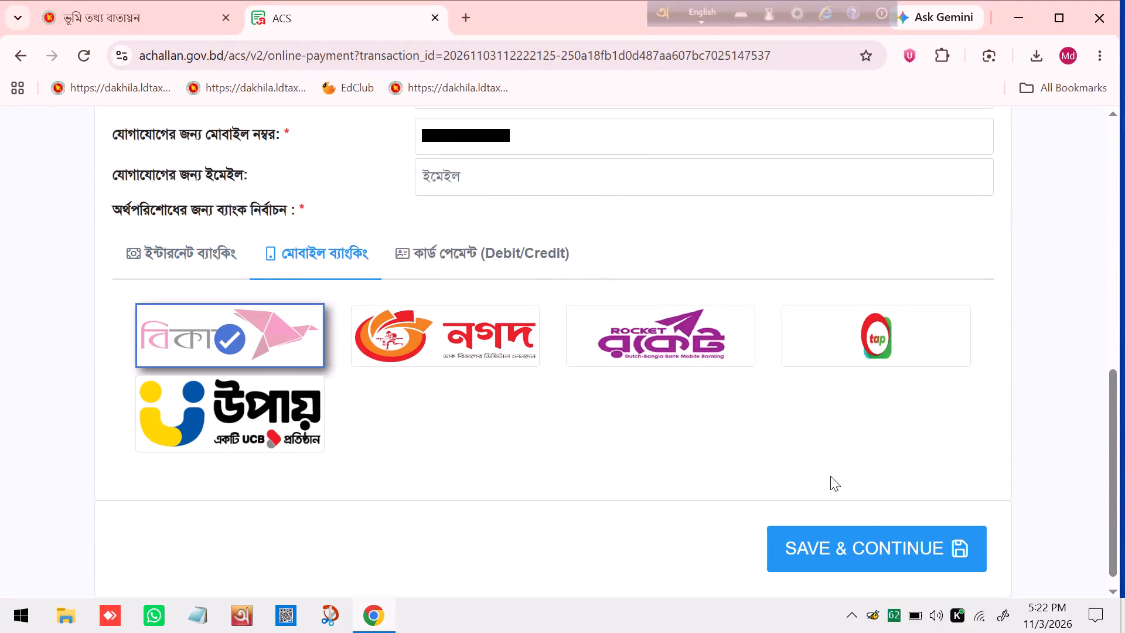
left_click(849, 550)
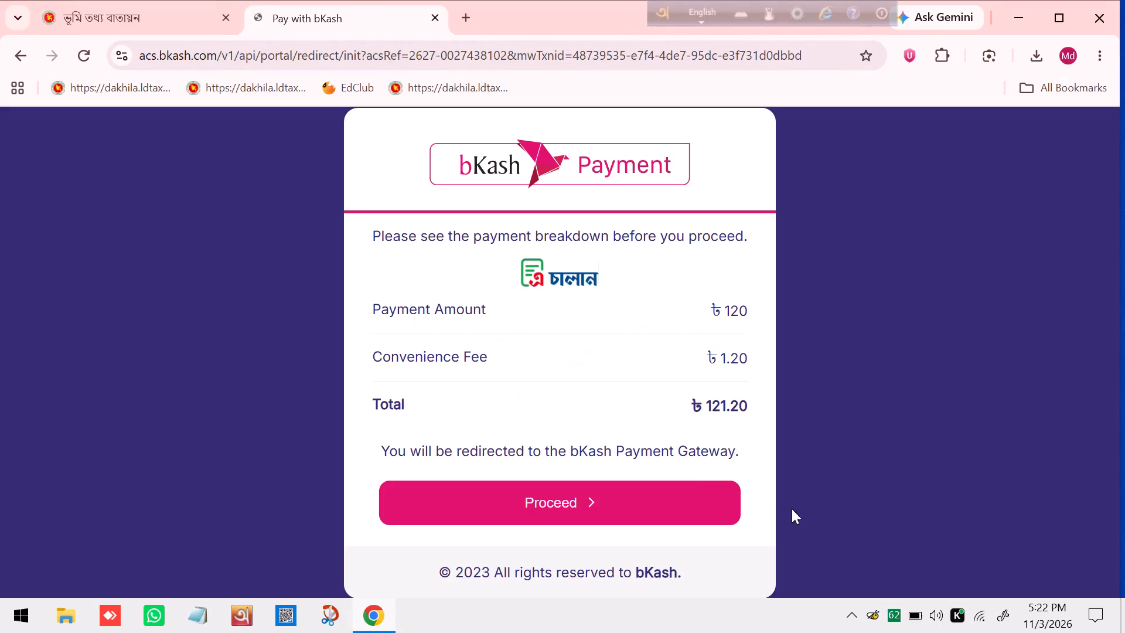
left_click(557, 498)
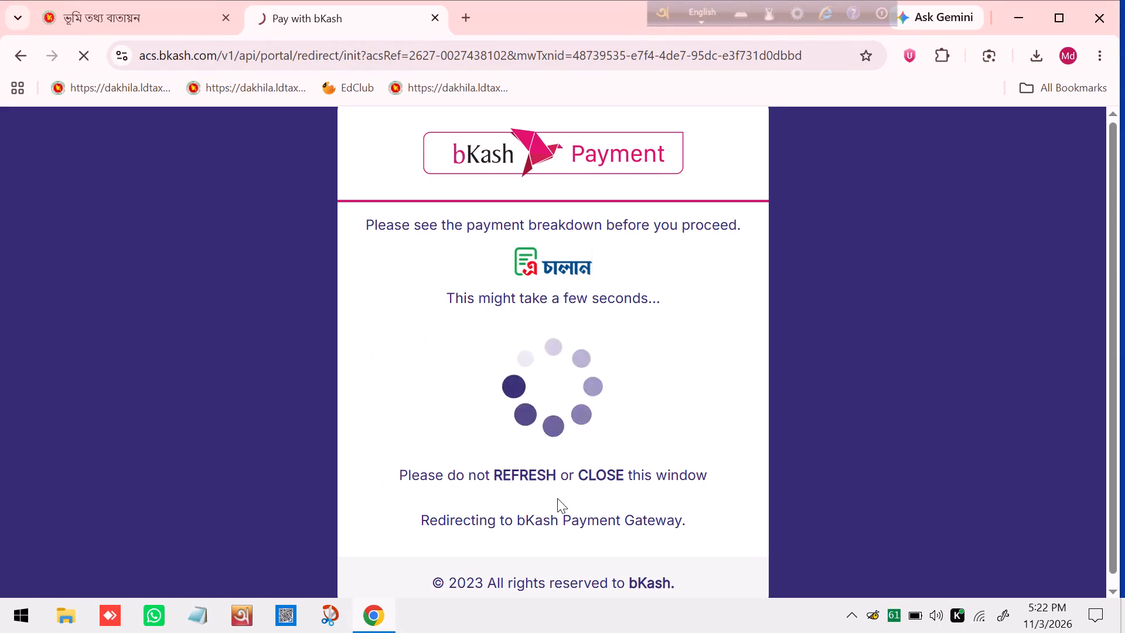
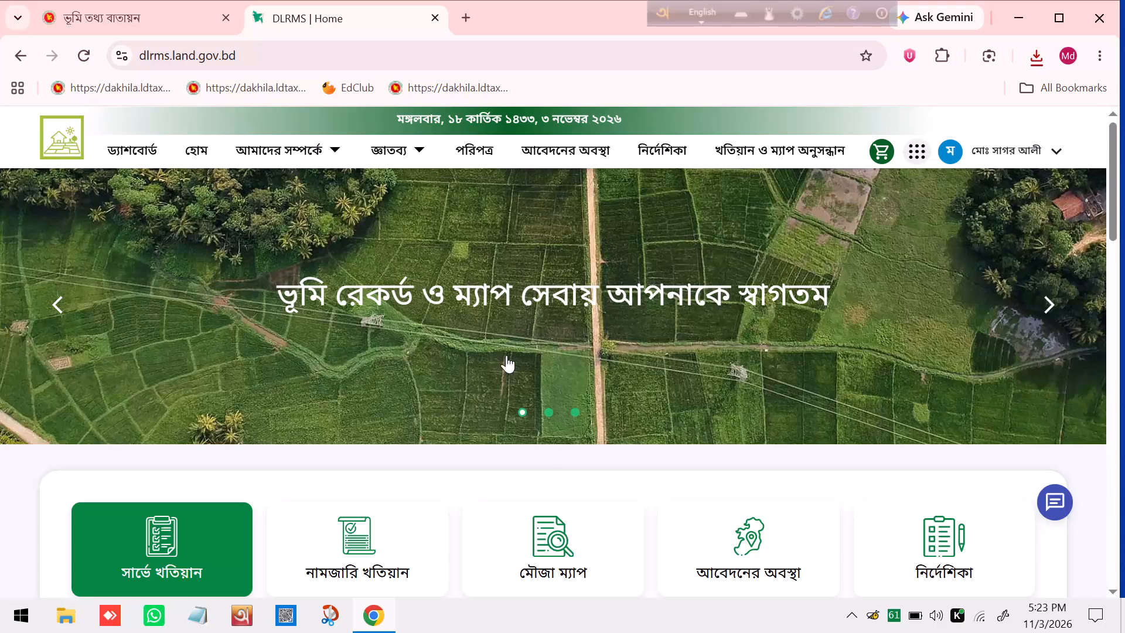
Filter the survey khatian records to division রংপুর, district নীলফামারী, upazila ডোমার, type এস এ and mouza ৪ - নিজ ভোগডাবুরী.
scroll(506, 355, "down", 3)
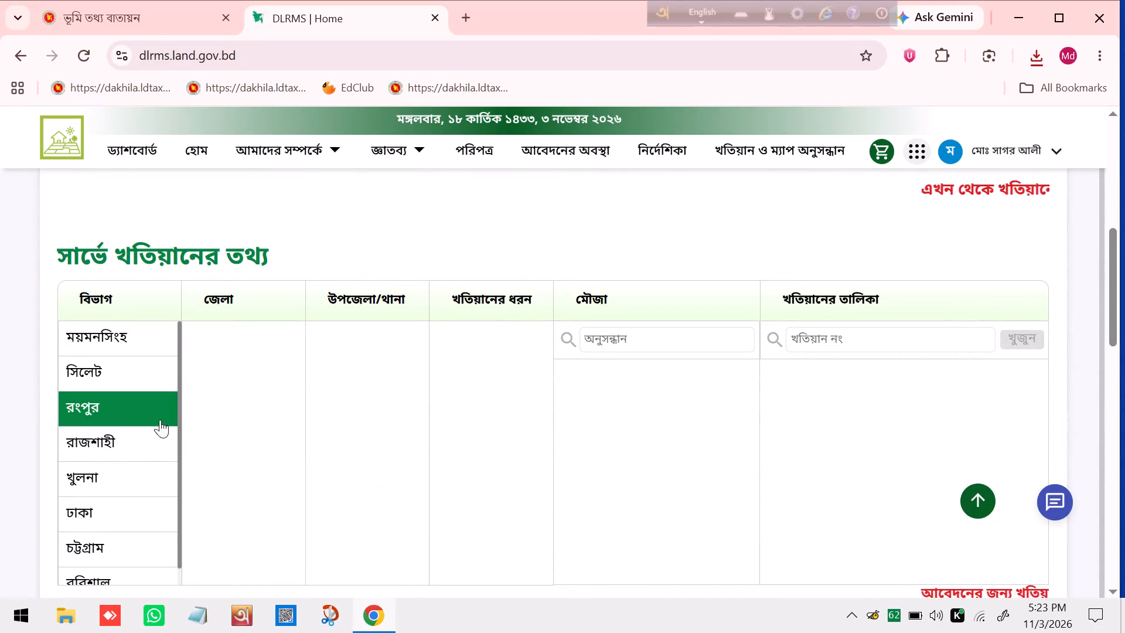
left_click(103, 409)
left_click(216, 444)
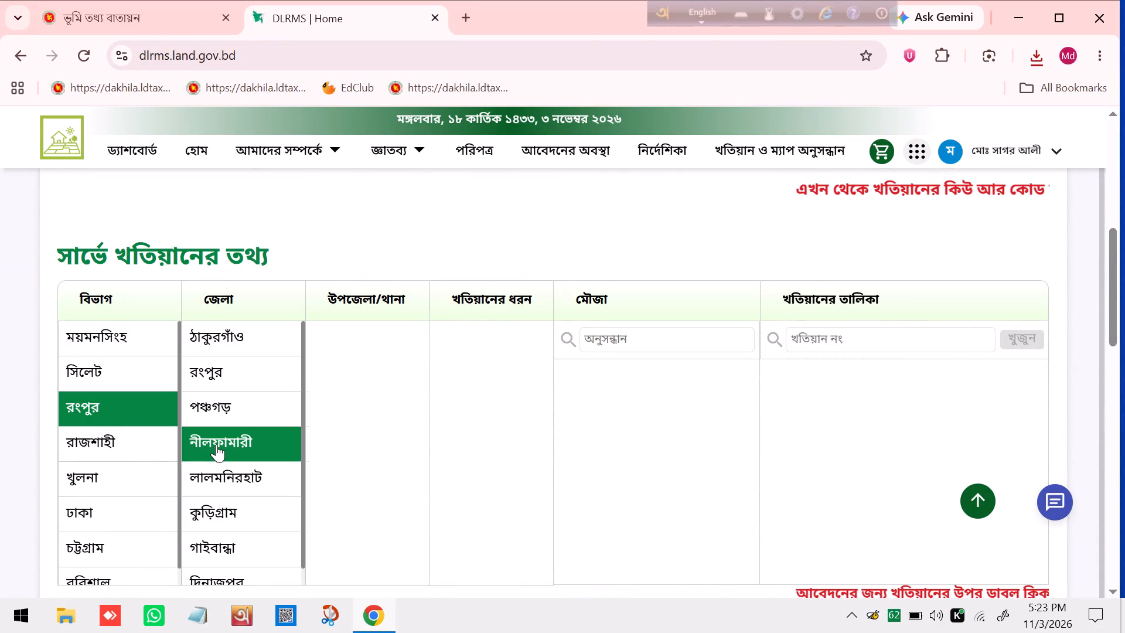
left_click(324, 376)
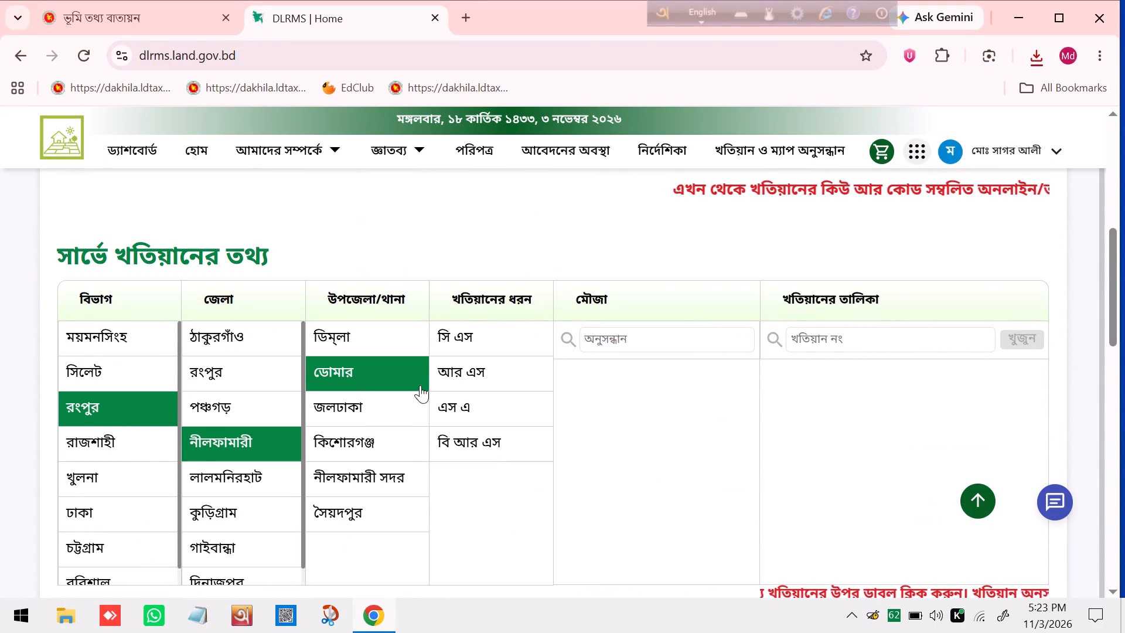
left_click(444, 410)
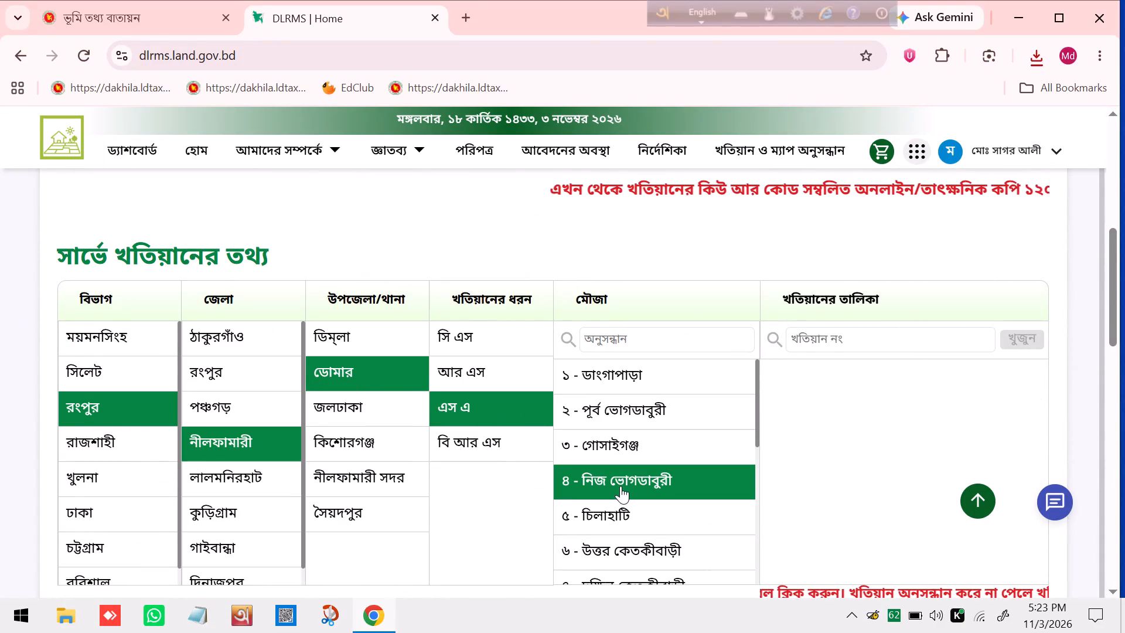
left_click(622, 482)
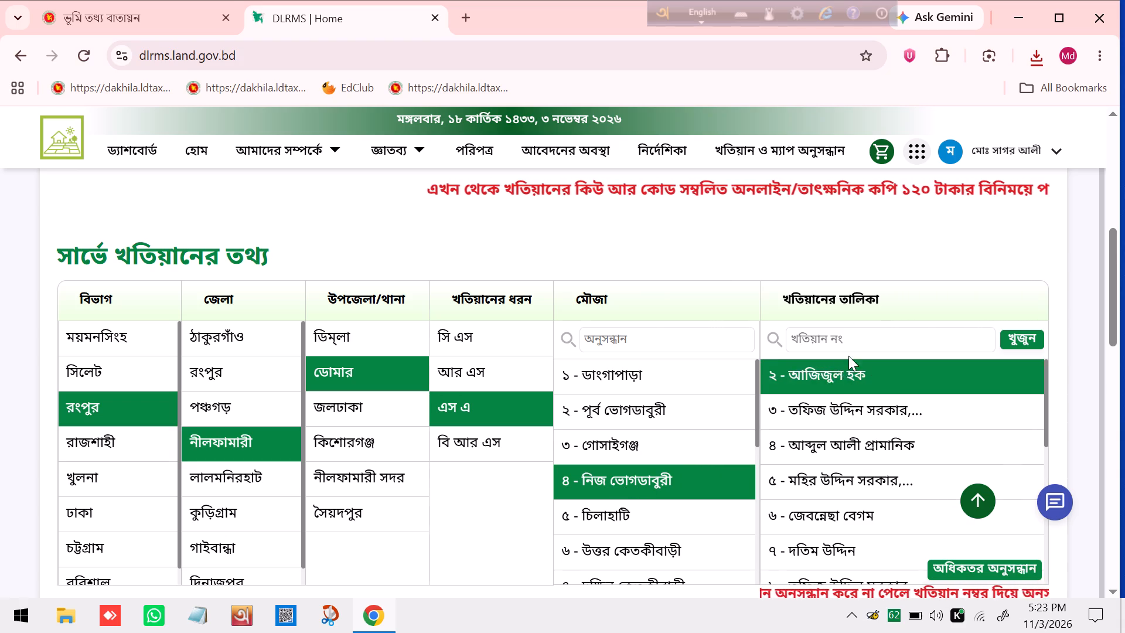
Search the mouza's khatian list for number 527 and open the matching khatian's details.
left_click(862, 339)
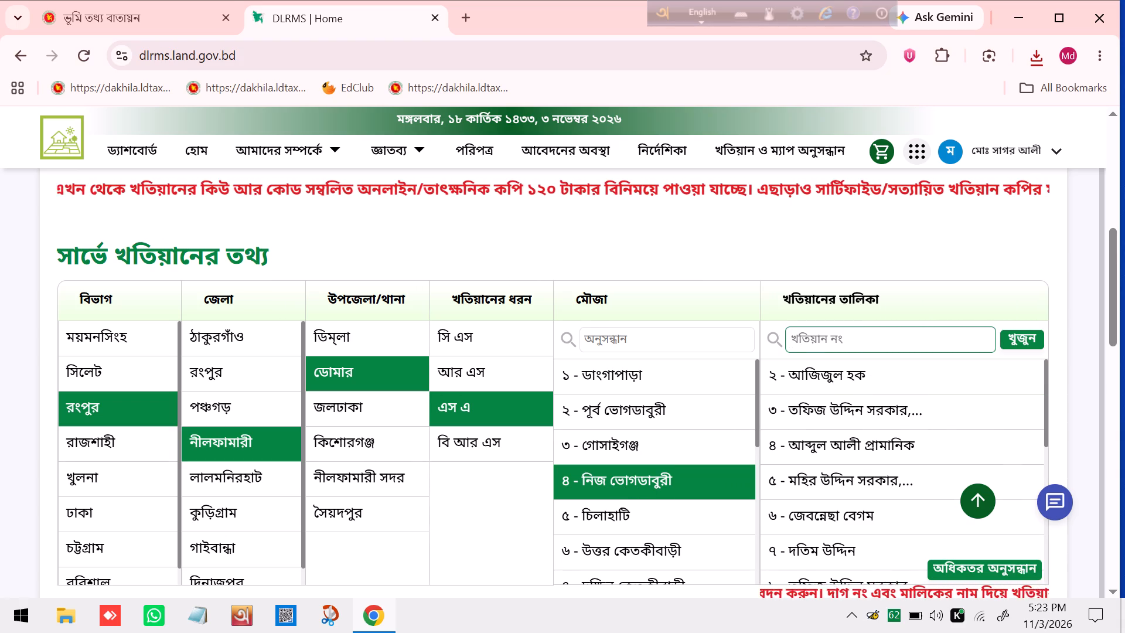
type("527")
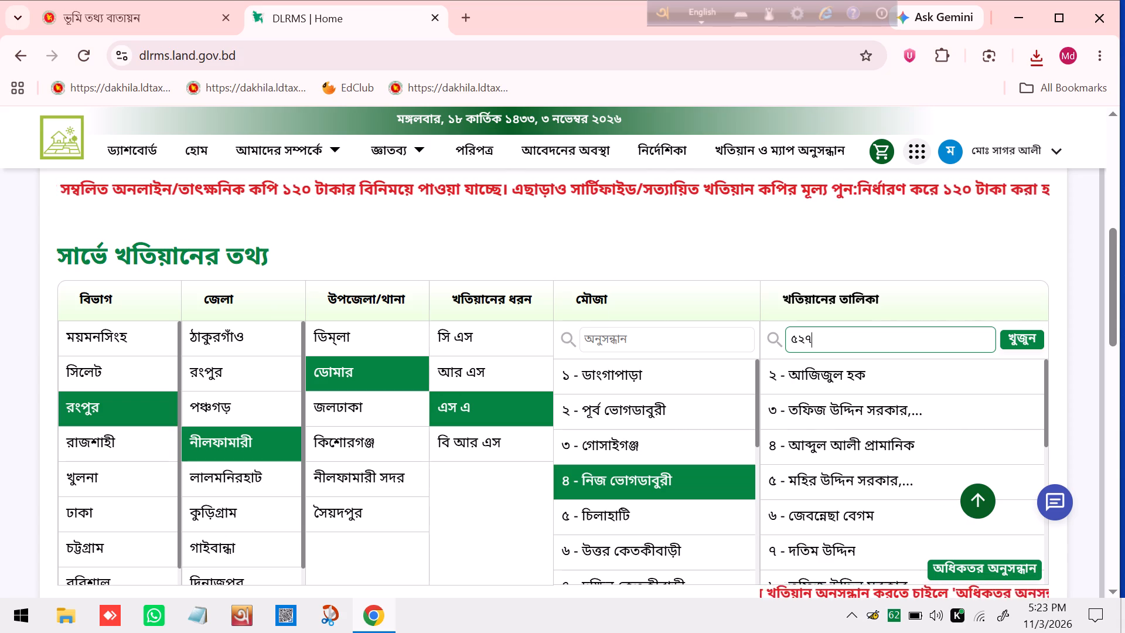
left_click(1009, 338)
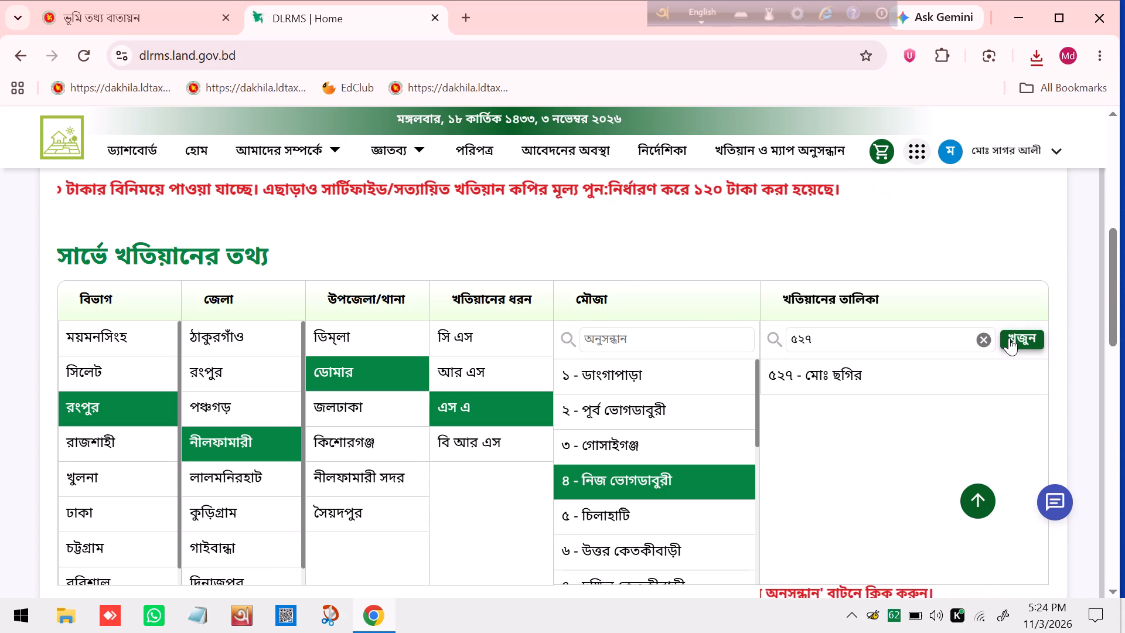
double_click(869, 378)
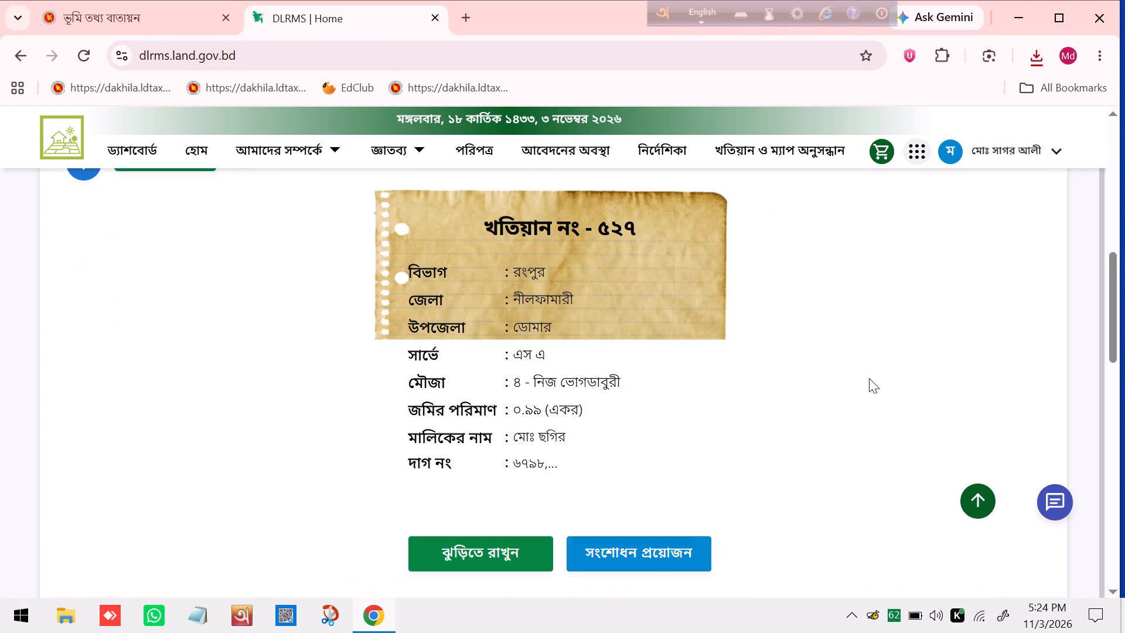
Add khatian 527 to the cart, select it there for a certified copy and check out.
left_click(478, 547)
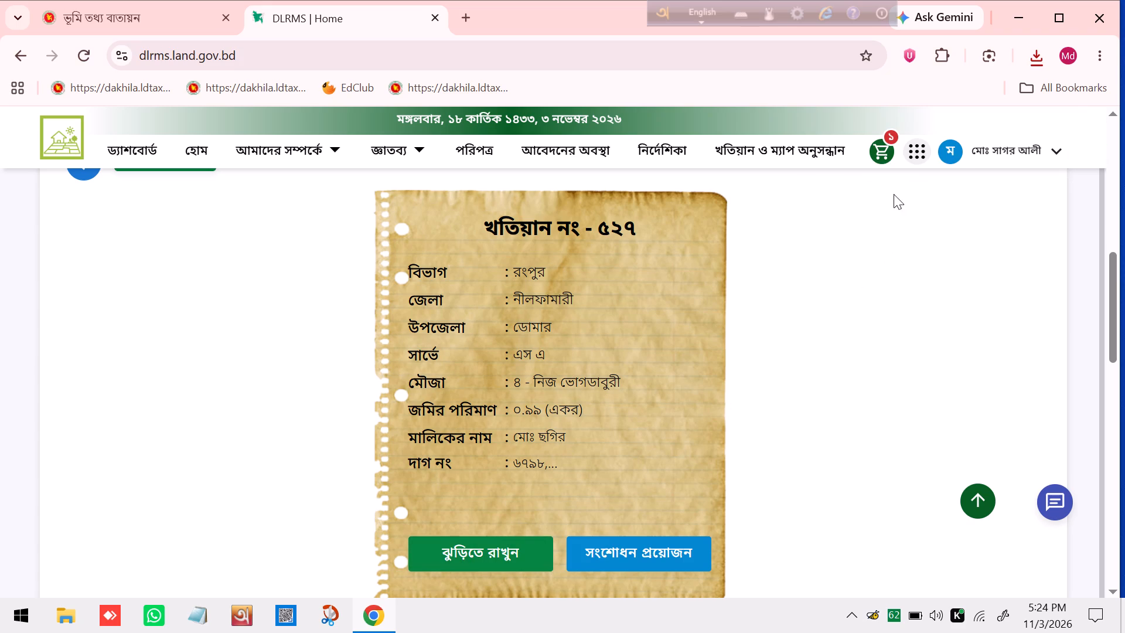
left_click(887, 137)
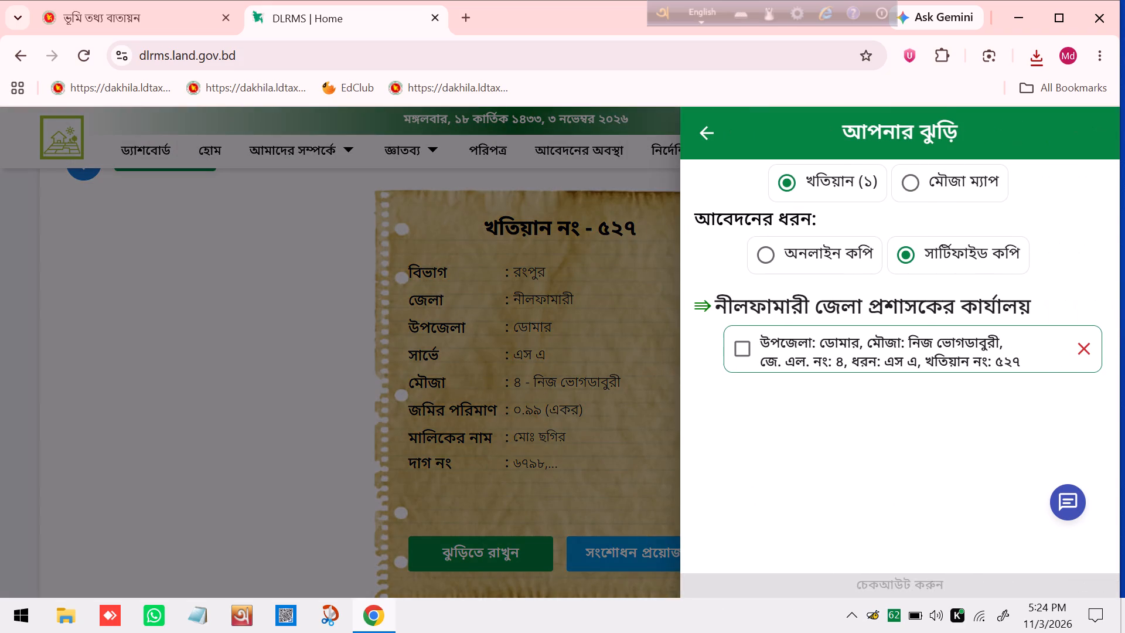
left_click(745, 346)
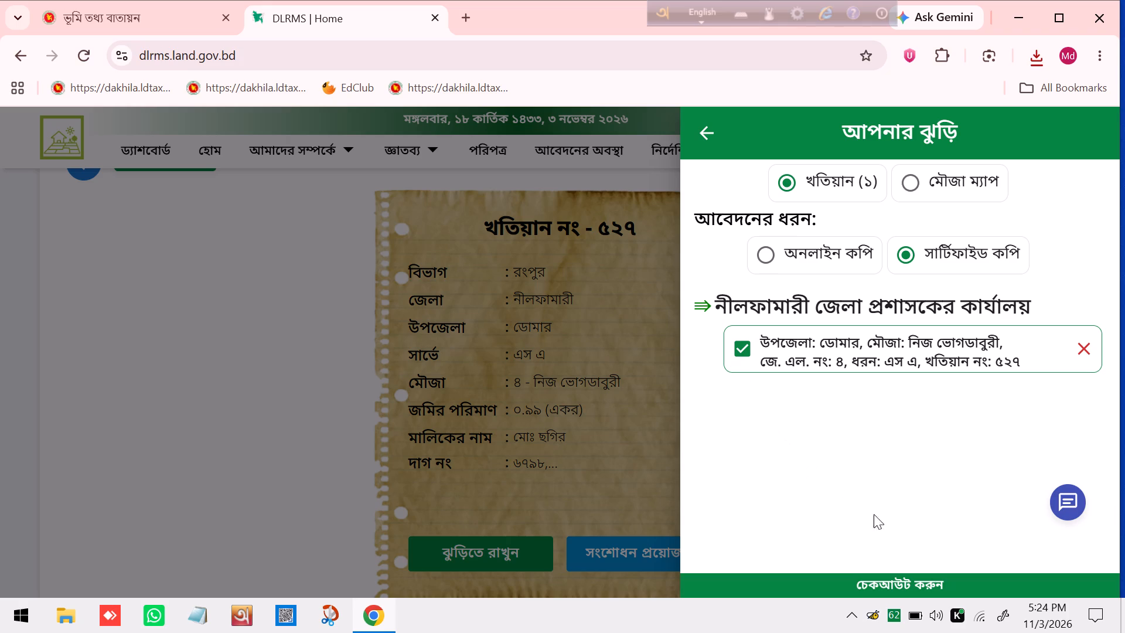
left_click(907, 586)
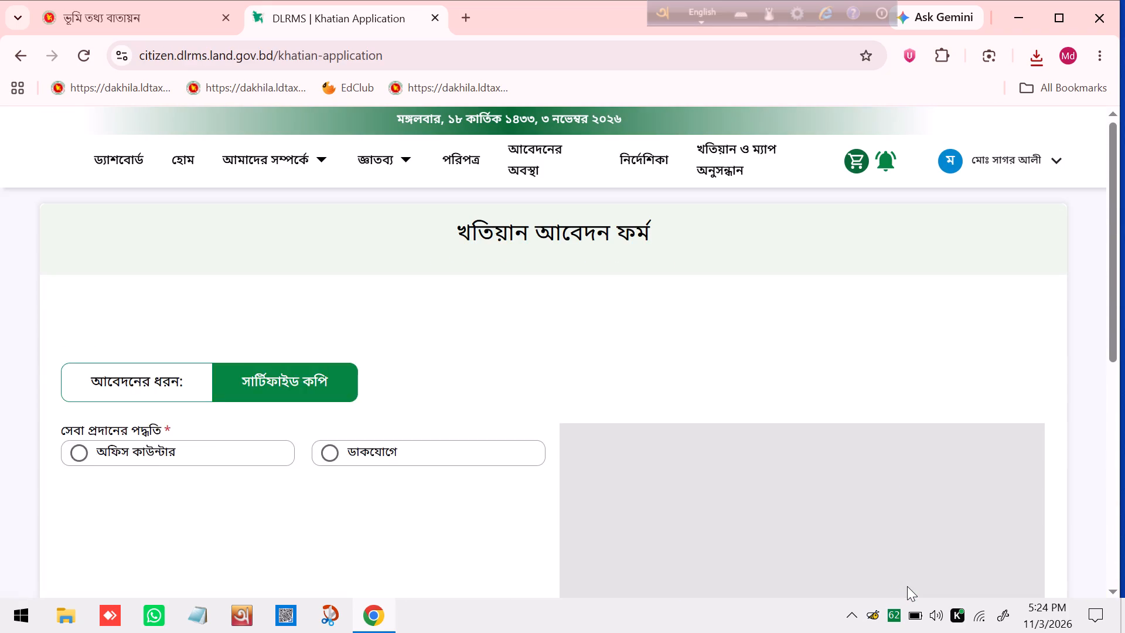
Set the application's delivery method to office counter (অফিস কাউন্টার) and enter 11 as the verification sum.
scroll(645, 462, "down", 2)
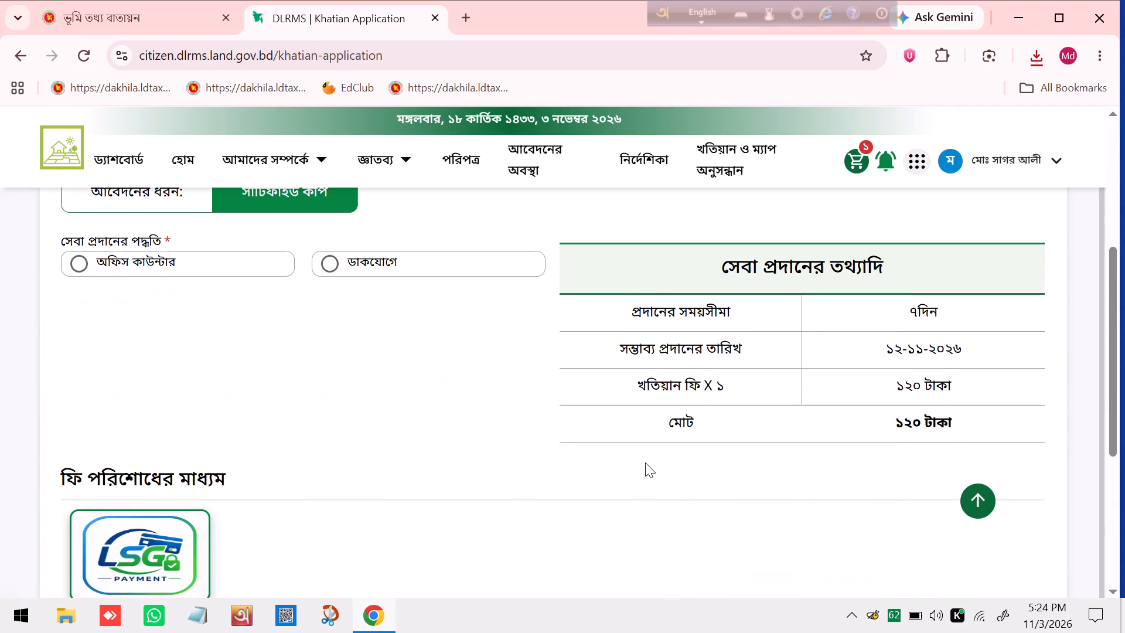
left_click(73, 258)
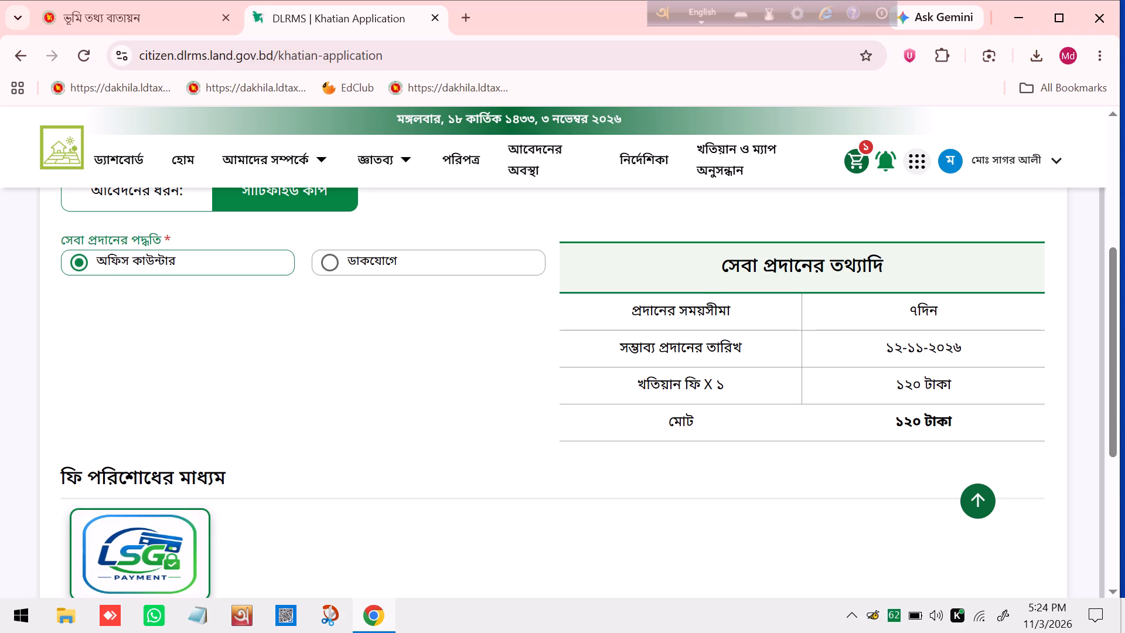
scroll(712, 313, "down", 2)
left_click(299, 402)
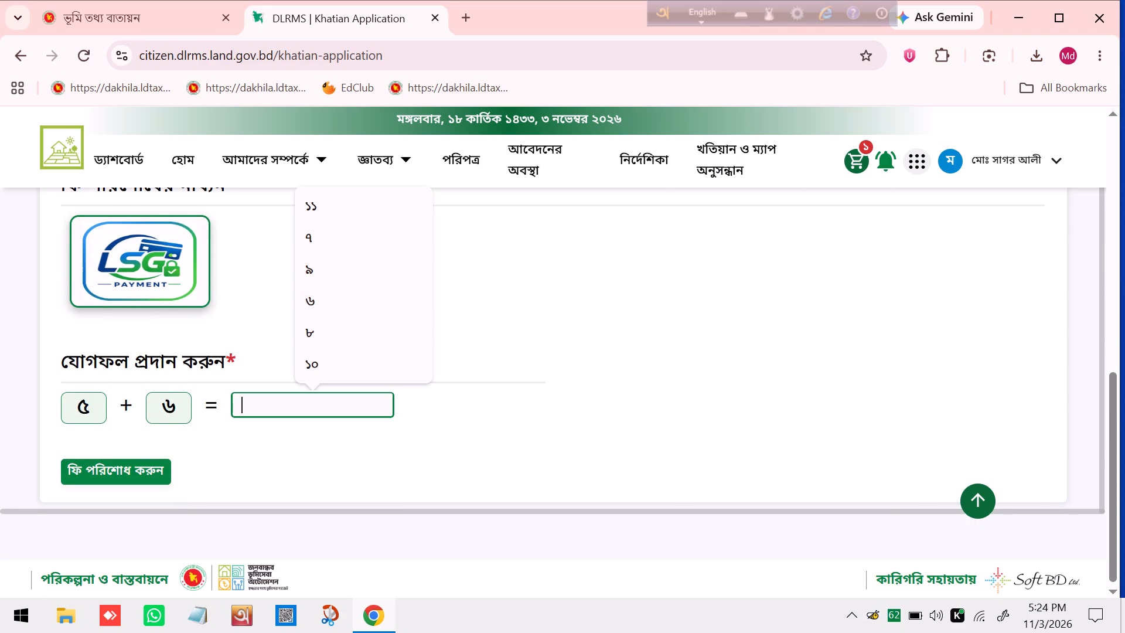
type("11")
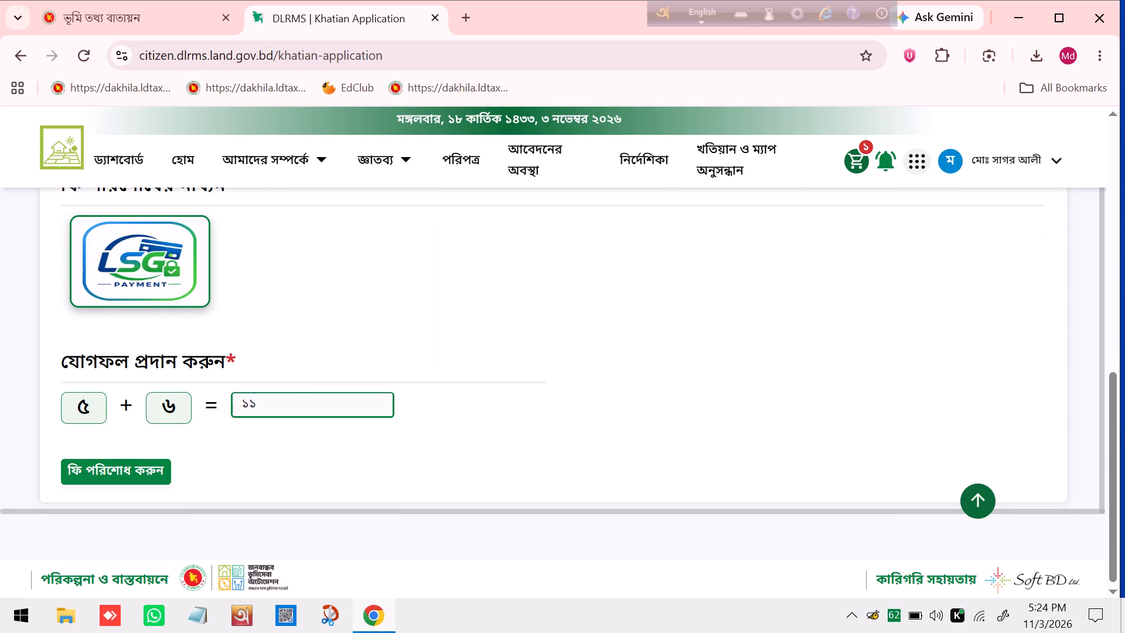
Start the fee payment, accept the online payment conditions and proceed to the LSG payment page.
left_click(141, 464)
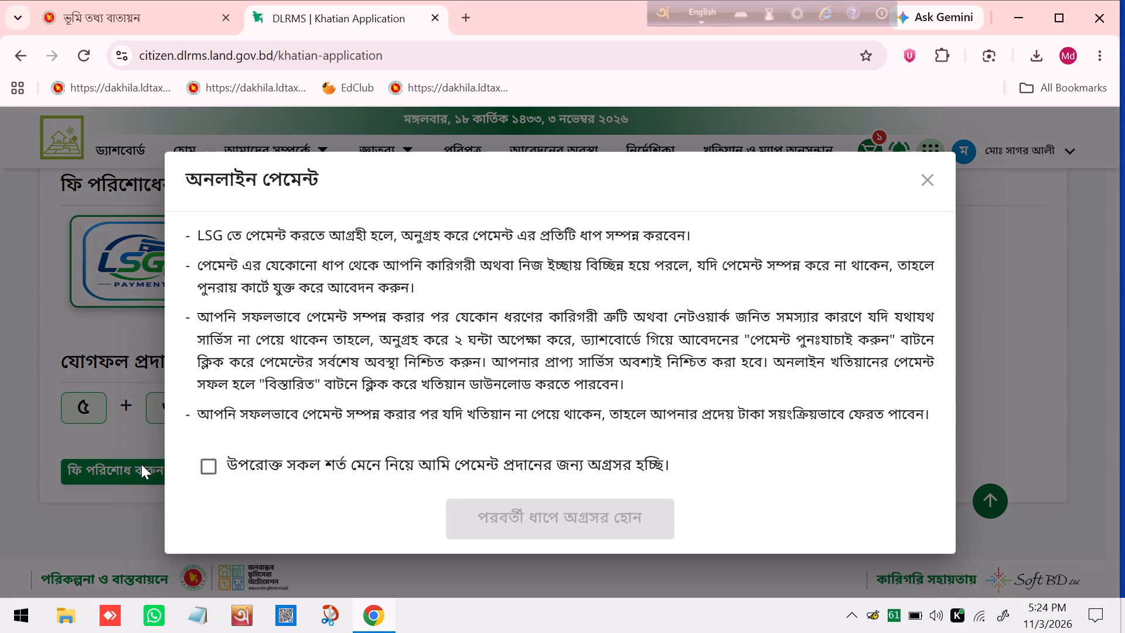
left_click(202, 465)
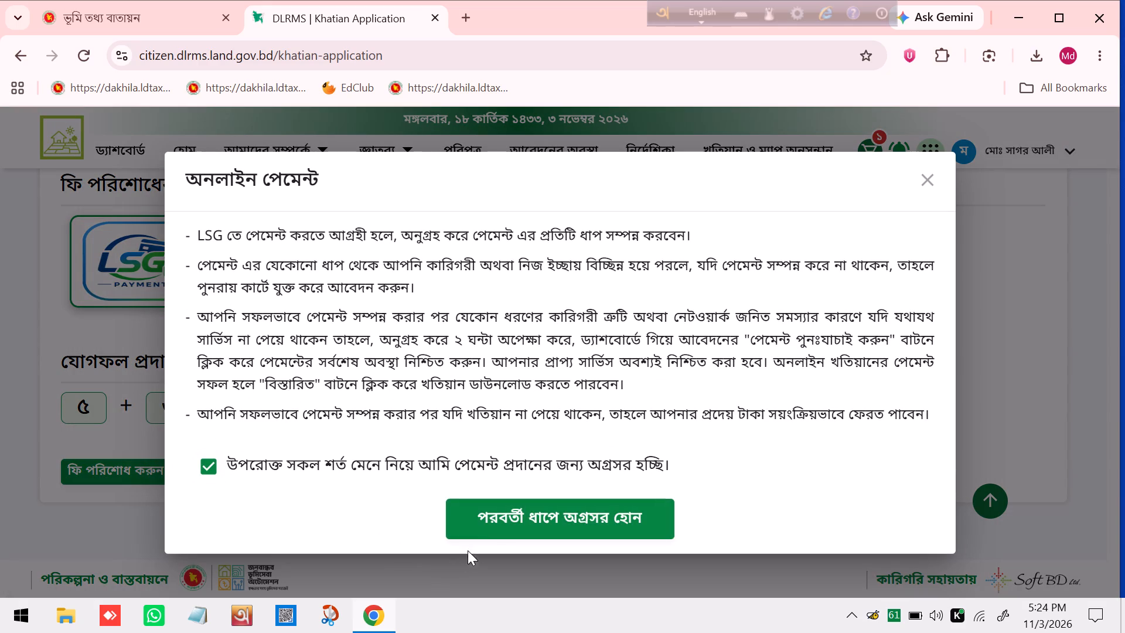
left_click(506, 523)
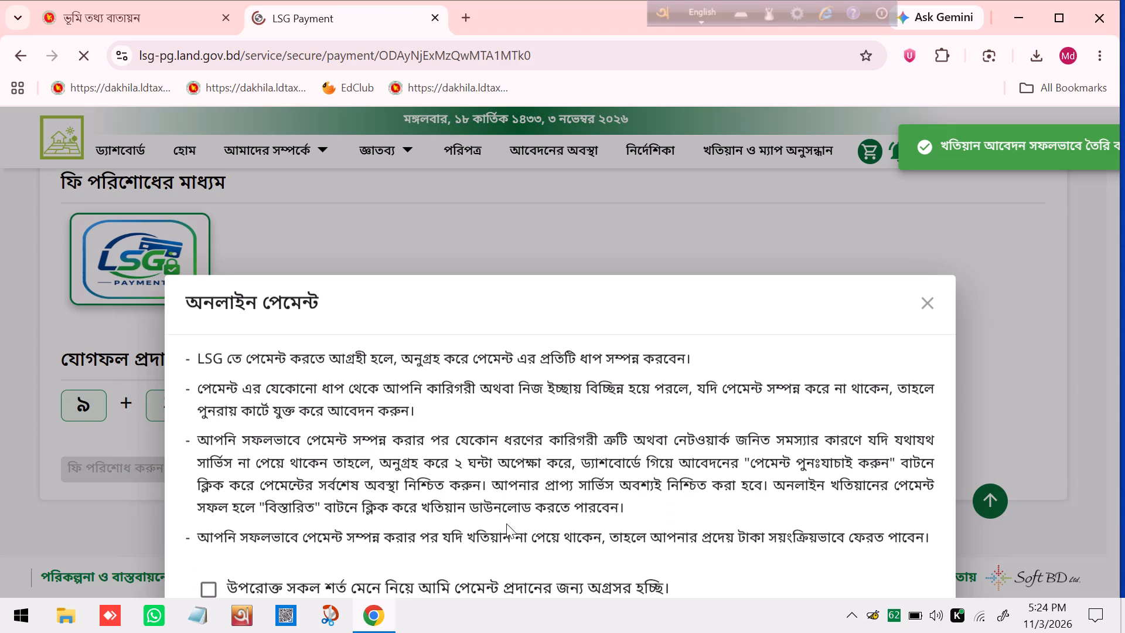
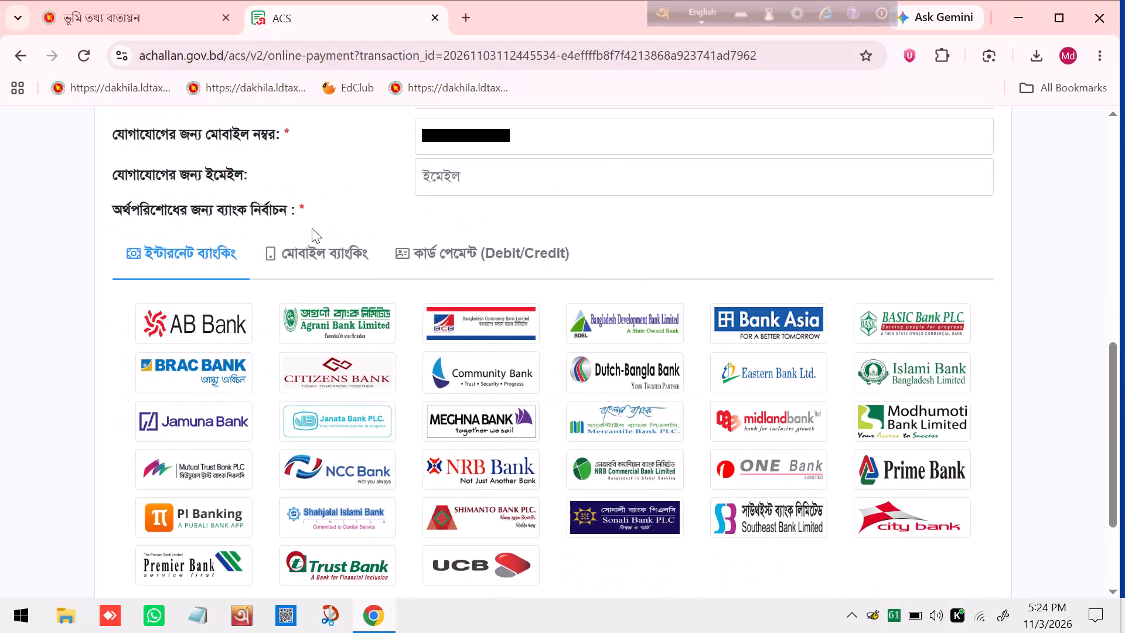
Choose bKash (বিকাশ) under mobile banking as the payment method, save the challan and proceed to the bKash payment gateway.
left_click(308, 257)
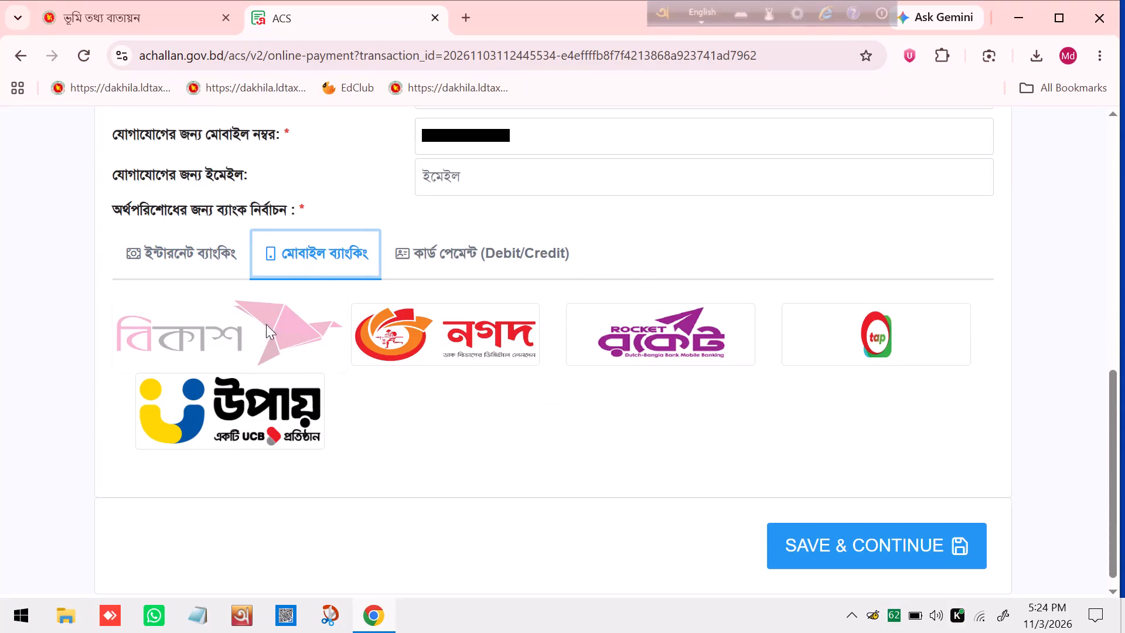
left_click(210, 339)
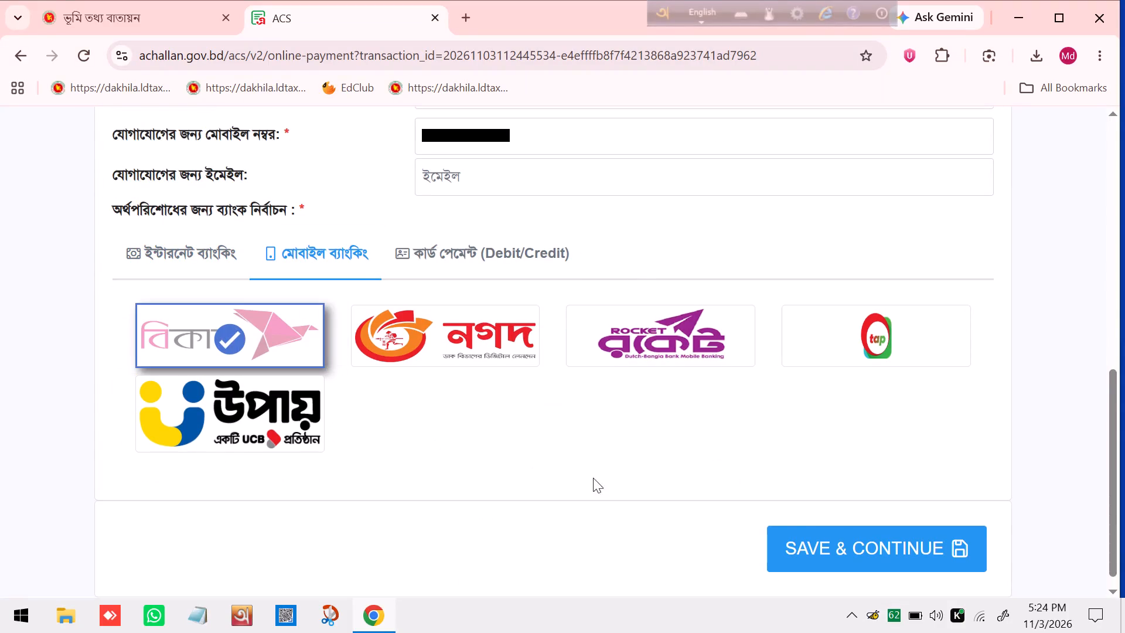
left_click(841, 550)
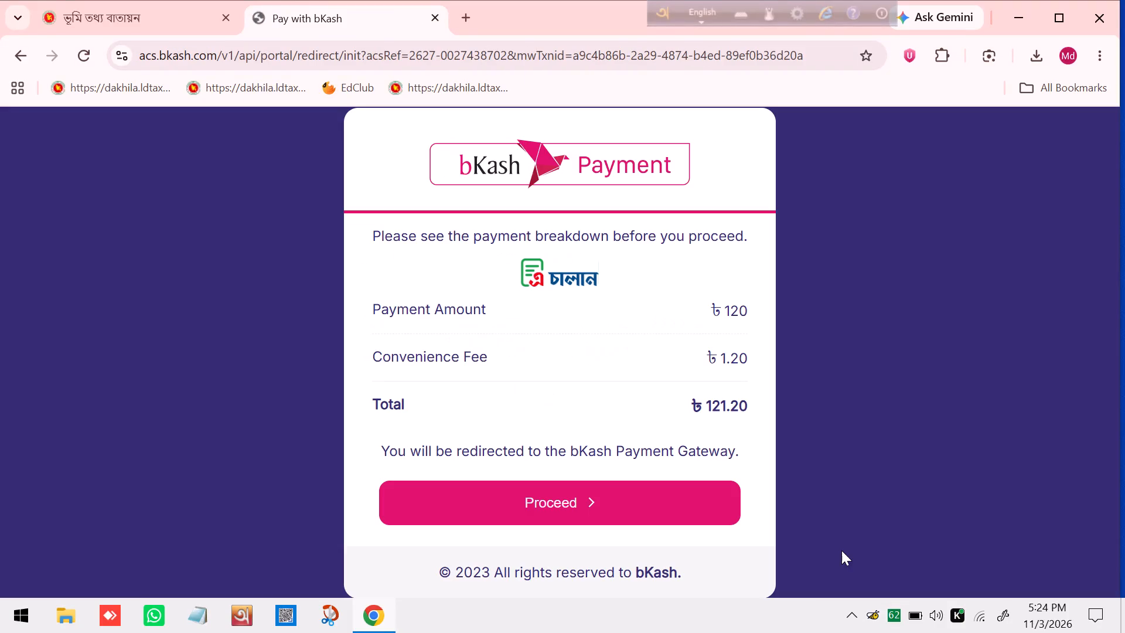
left_click(551, 503)
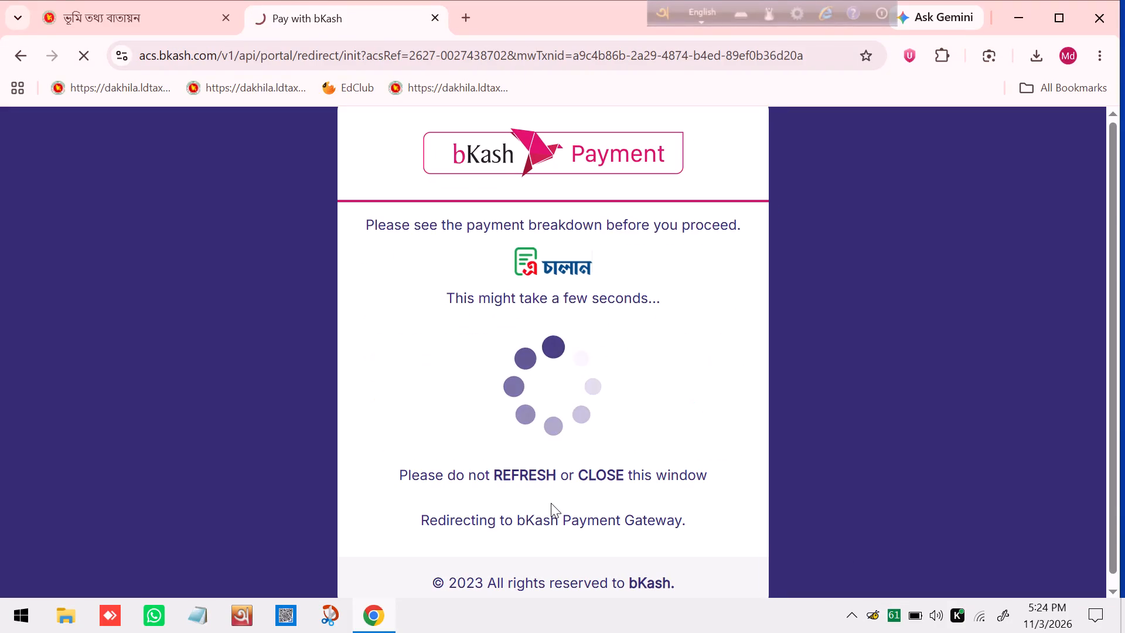
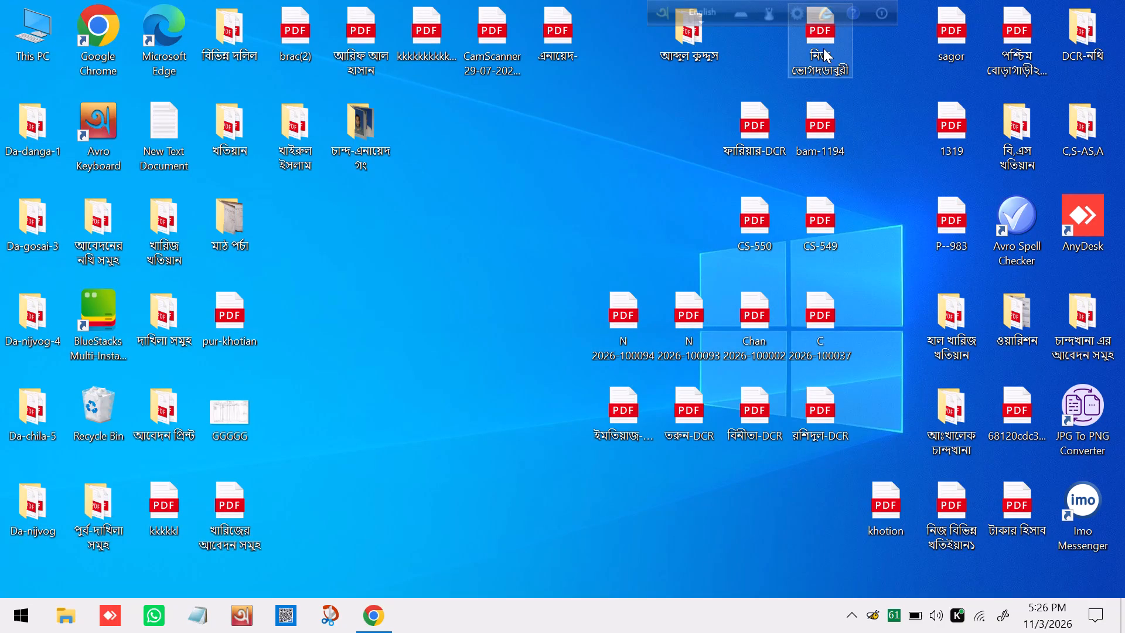
left_click_drag(823, 40, 904, 44)
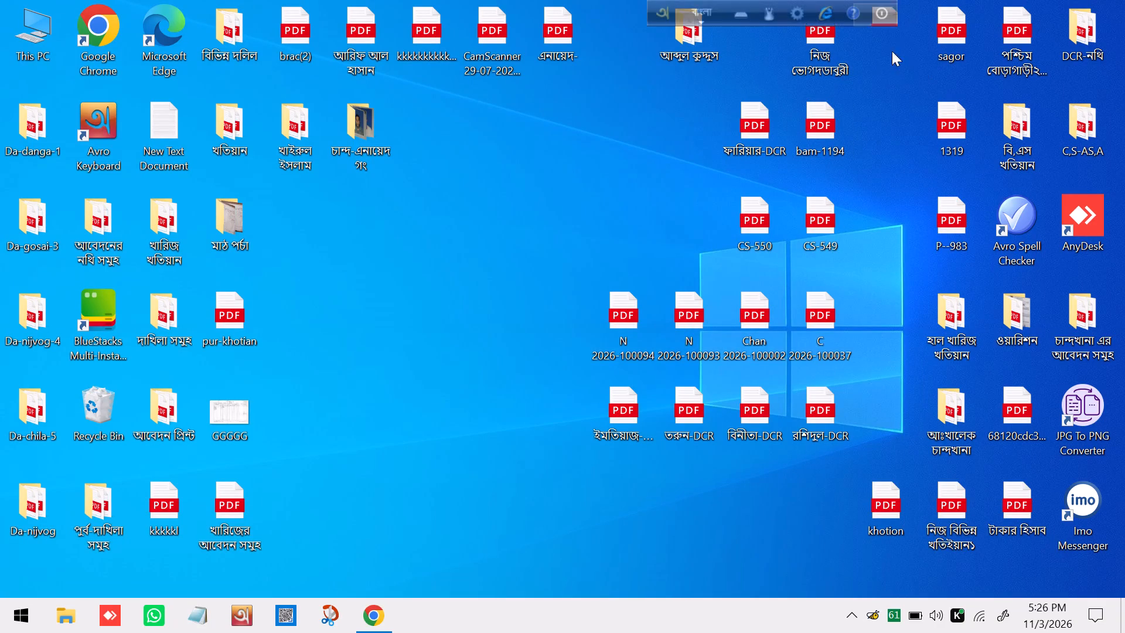
left_click_drag(691, 30, 820, 38)
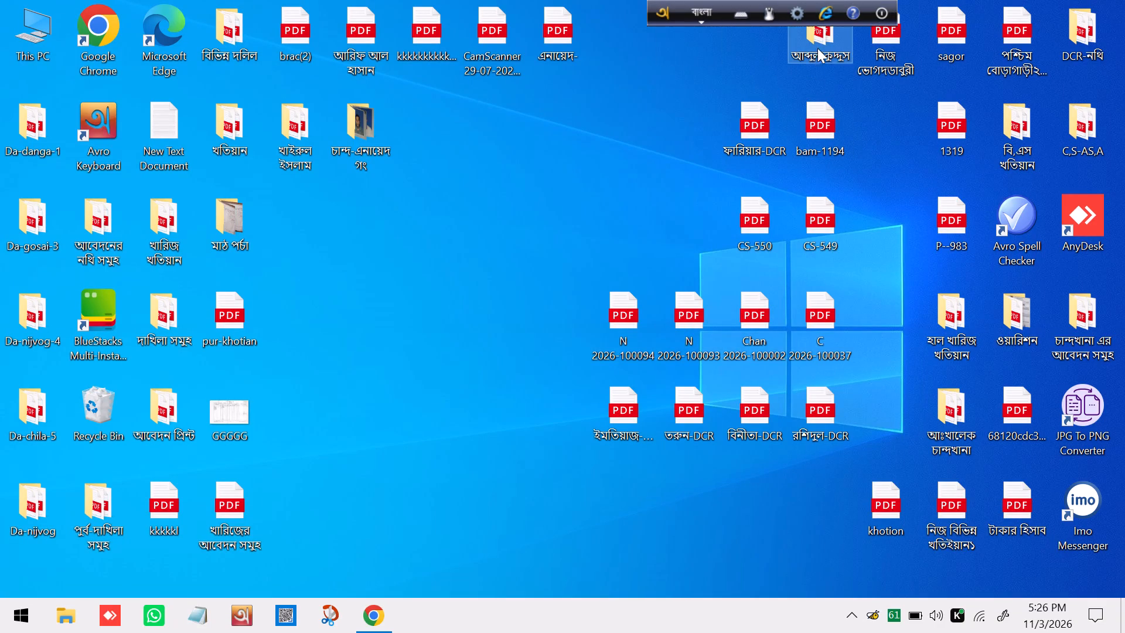
left_click_drag(810, 127, 887, 130)
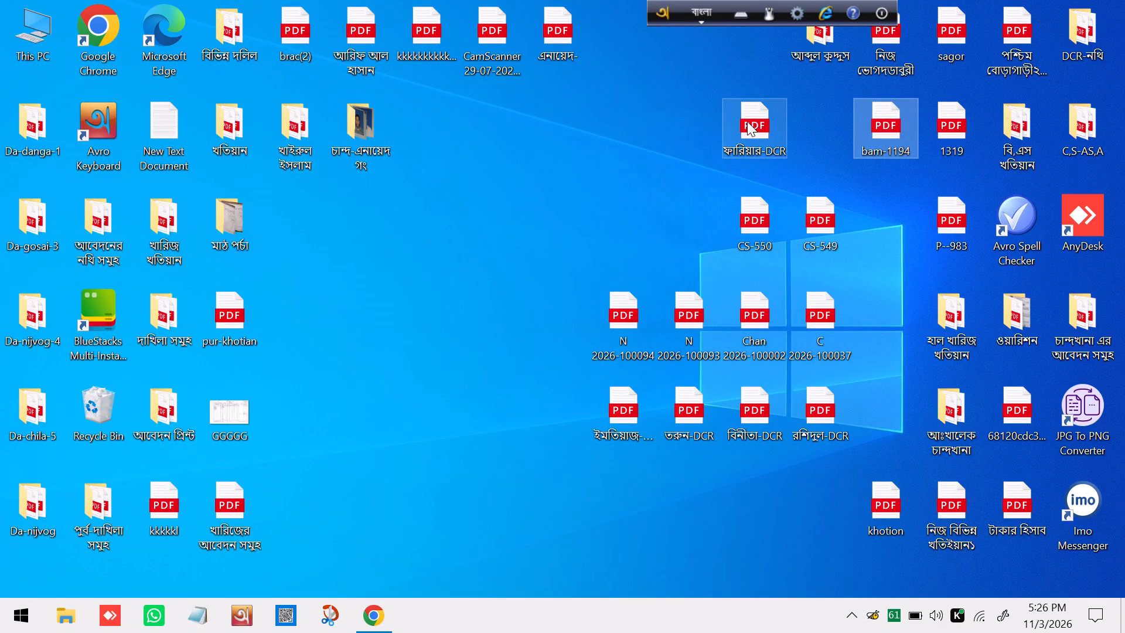
left_click_drag(745, 120, 808, 121)
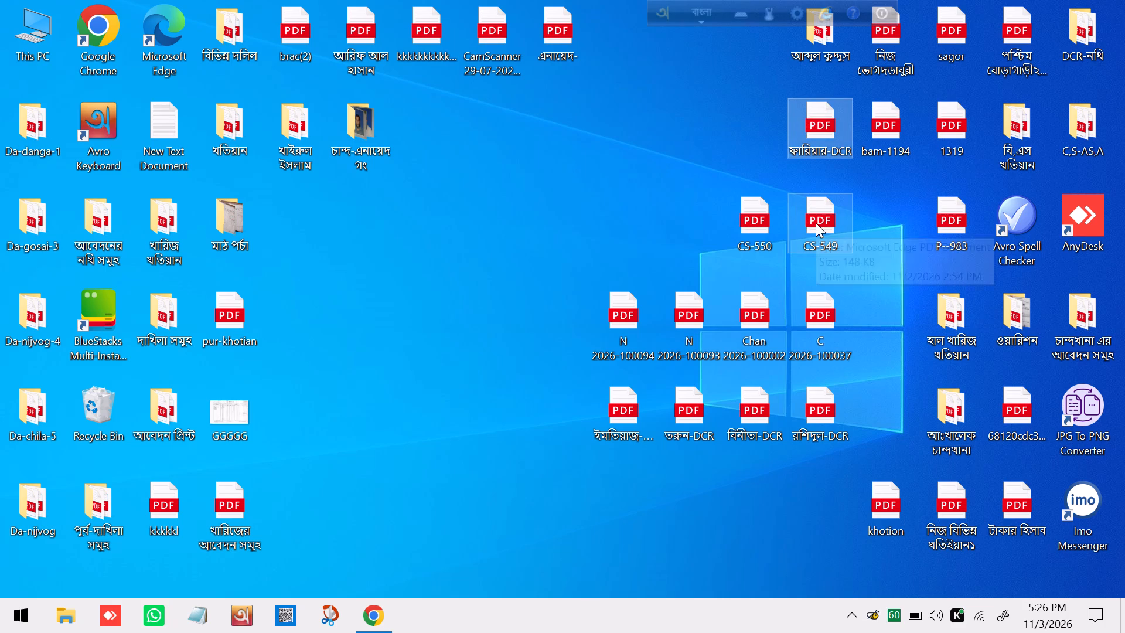
left_click_drag(816, 223, 894, 216)
left_click_drag(746, 222, 818, 210)
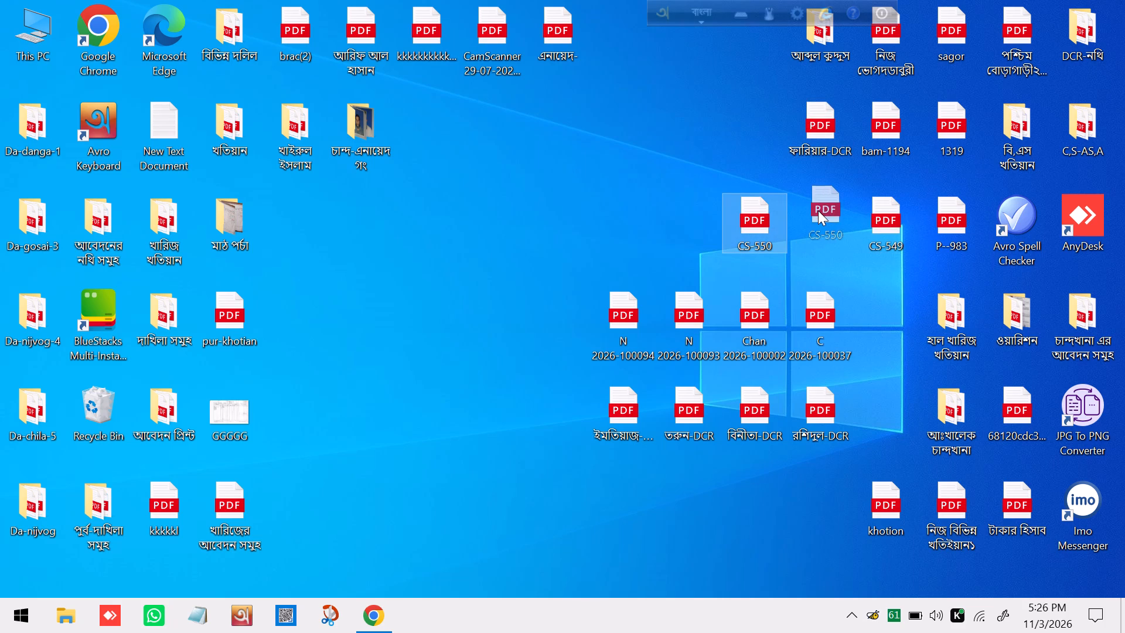
left_click_drag(818, 210, 827, 209)
left_click_drag(814, 310, 899, 319)
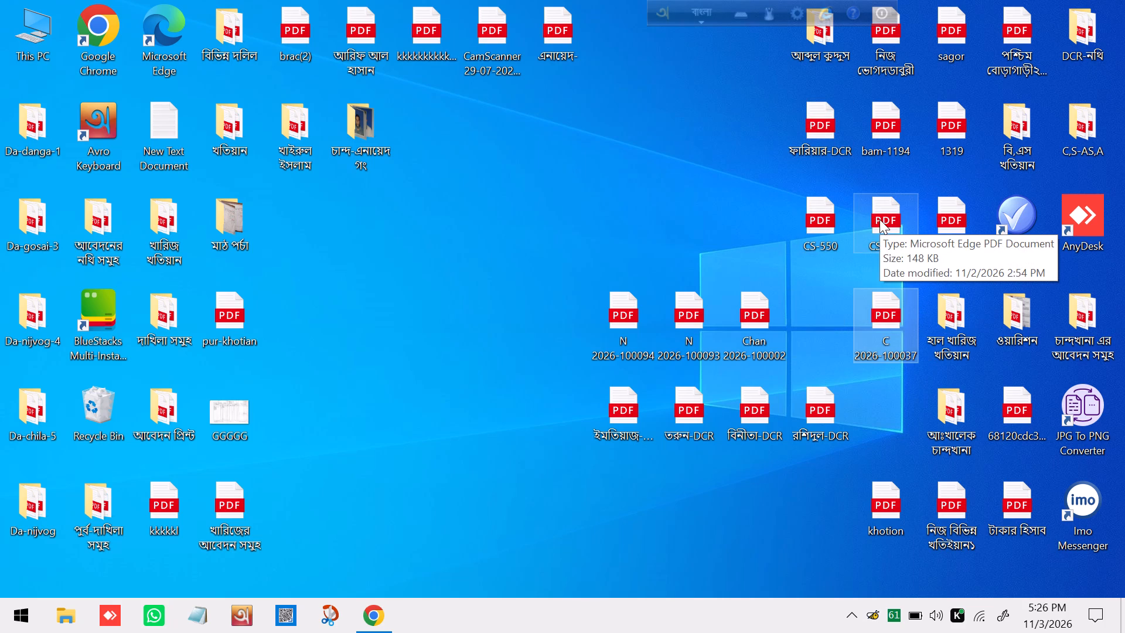
Move the CS-549 and CS-550 PDFs into the C,S-AS,A folder on the desktop.
left_click_drag(879, 219, 1083, 128)
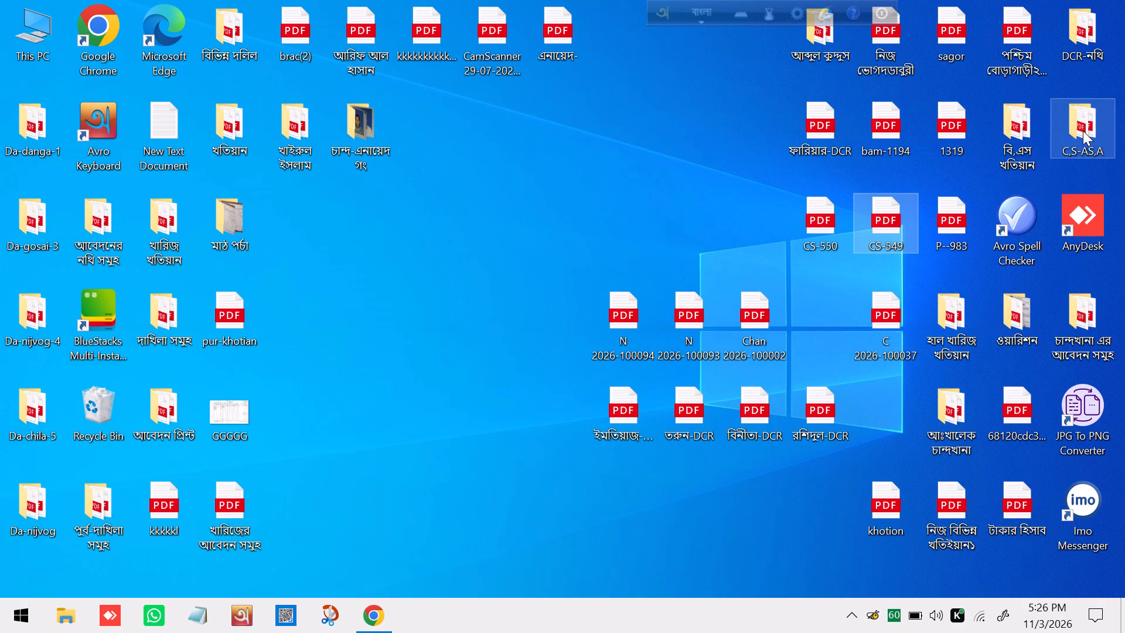
left_click_drag(817, 219, 1081, 121)
left_click_drag(759, 312, 921, 233)
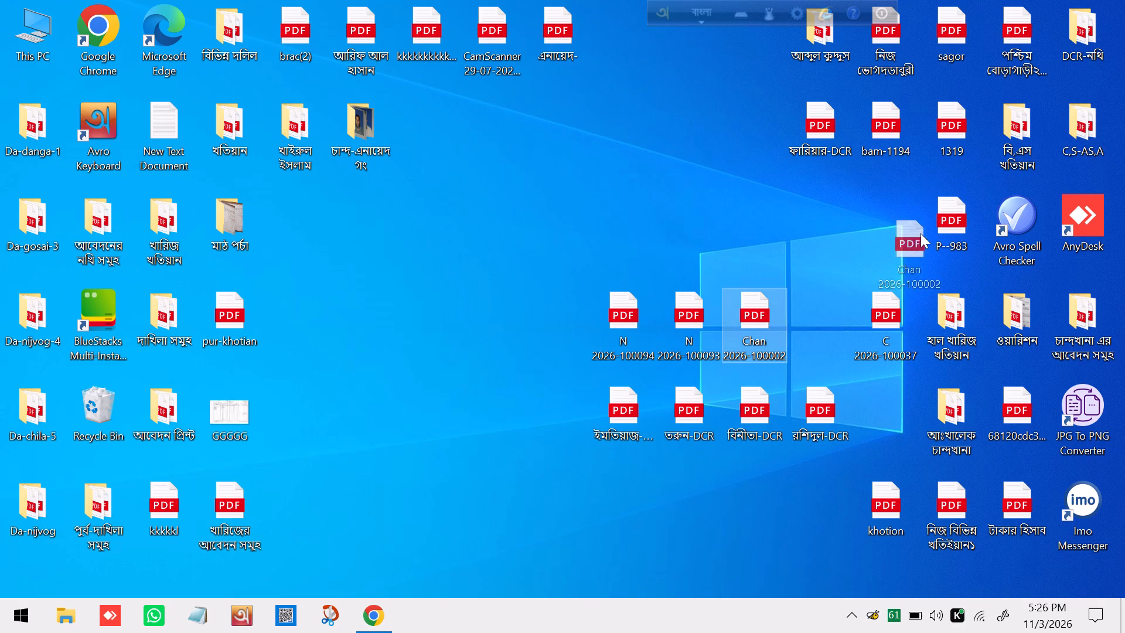
left_click_drag(921, 233, 898, 215)
left_click_drag(809, 398, 871, 384)
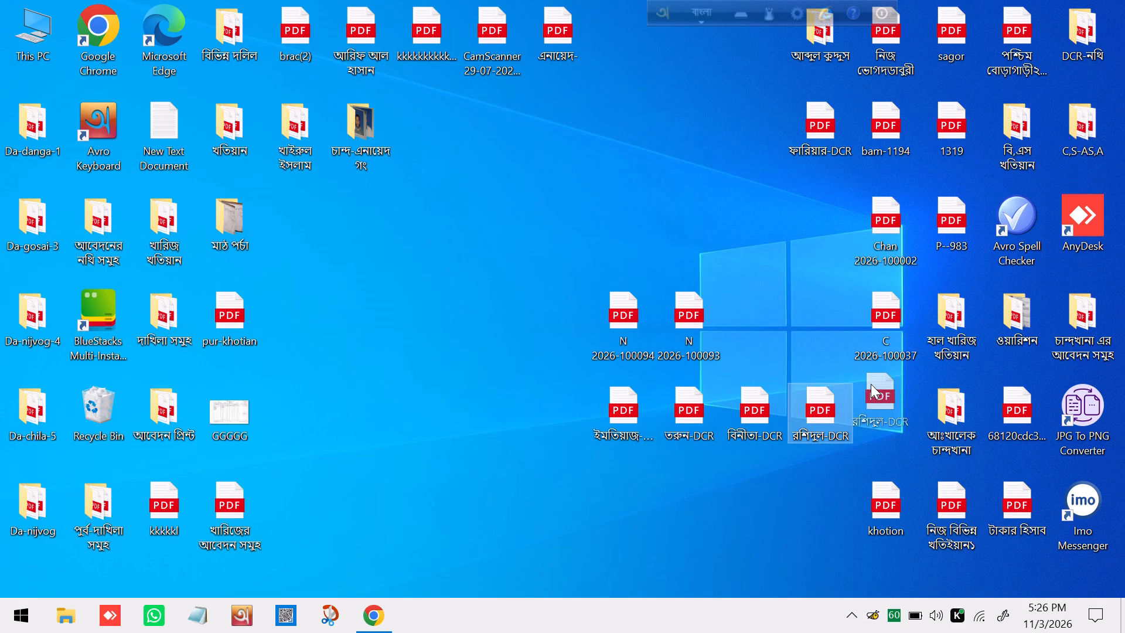
left_click_drag(871, 384, 876, 384)
left_click_drag(759, 401, 857, 200)
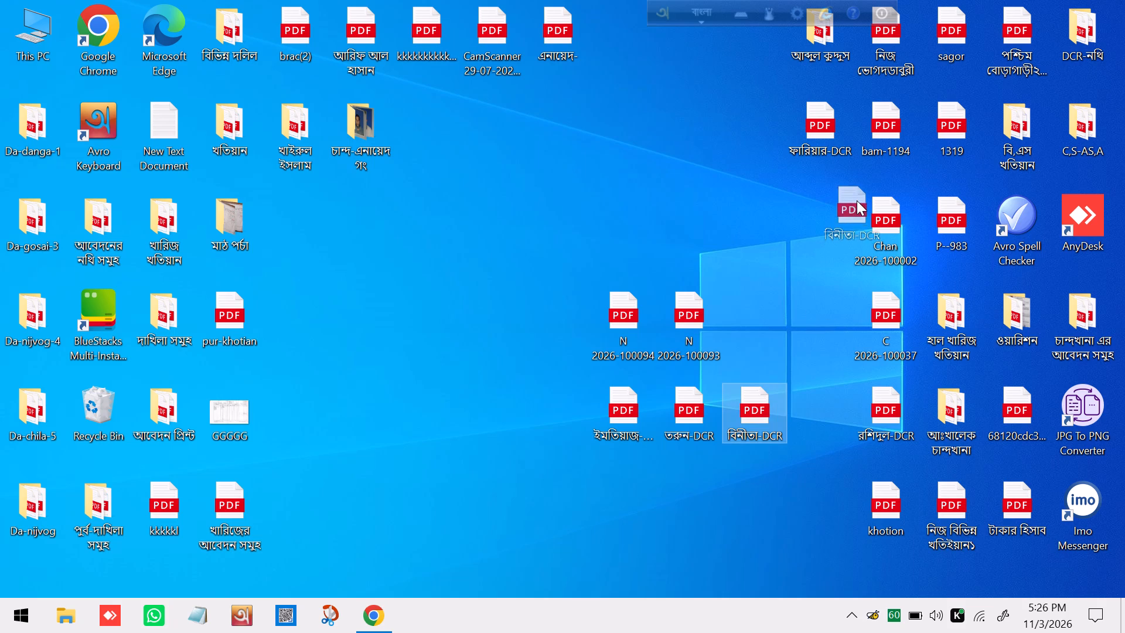
left_click_drag(857, 200, 857, 199)
left_click_drag(679, 315, 826, 314)
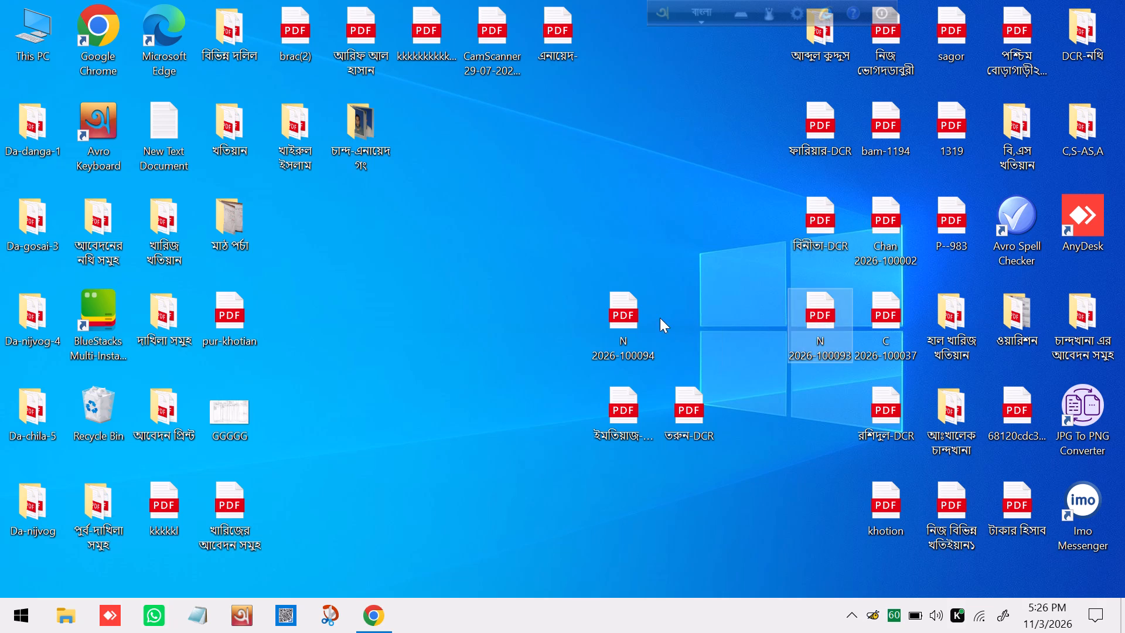
left_click_drag(624, 308, 840, 387)
left_click_drag(677, 412, 792, 483)
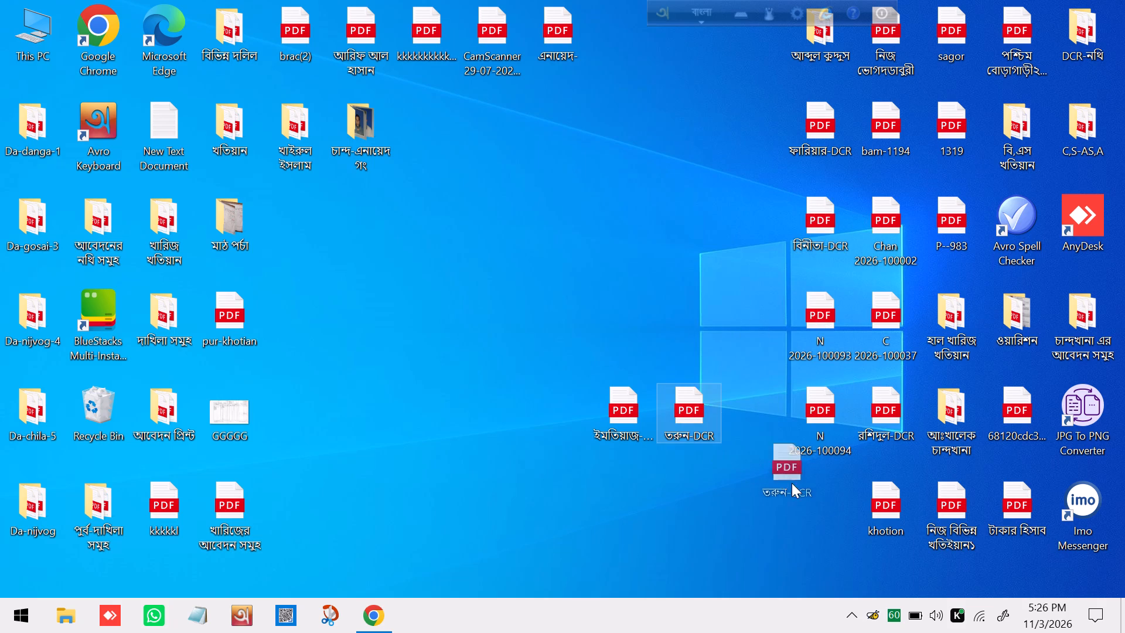
left_click_drag(792, 483, 824, 503)
left_click_drag(621, 403, 763, 53)
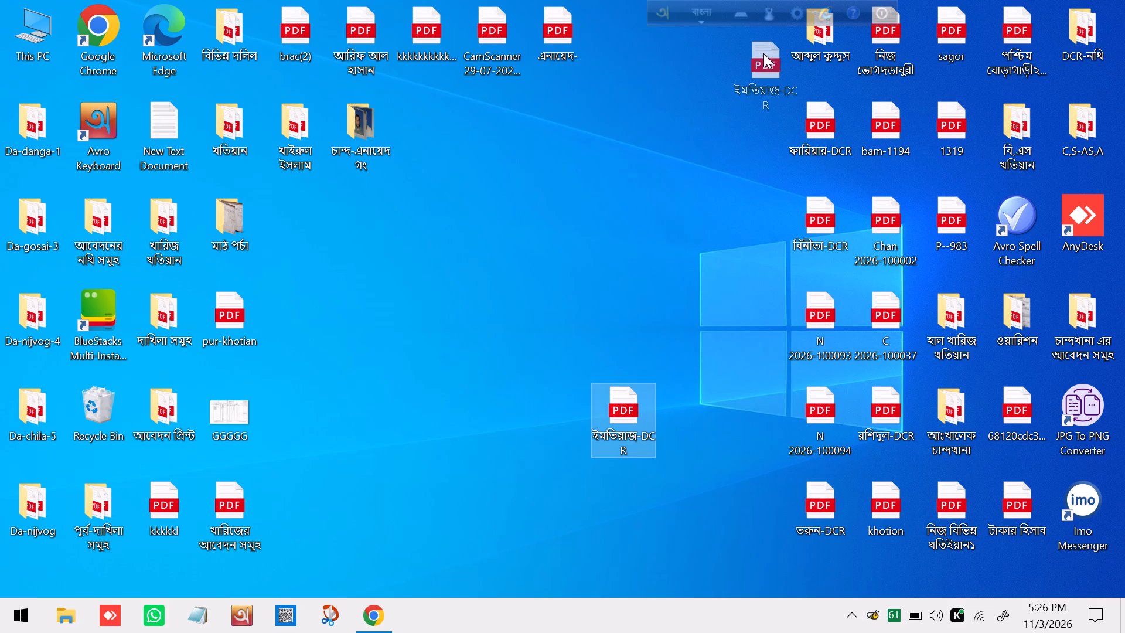
left_click_drag(763, 53, 763, 42)
right_click(646, 181)
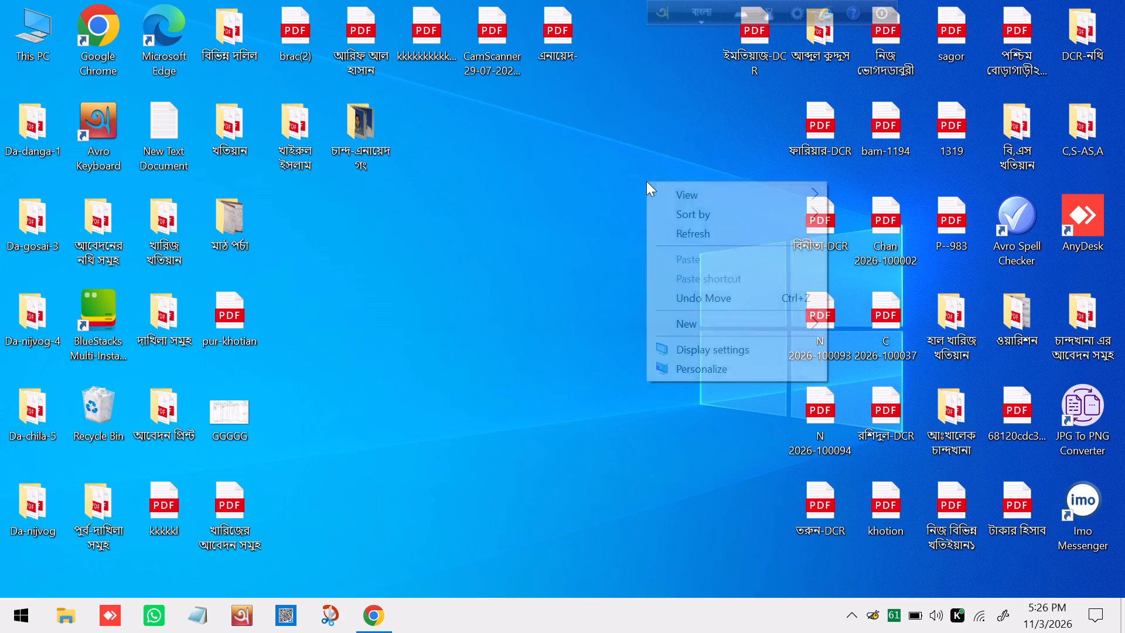
left_click(663, 230)
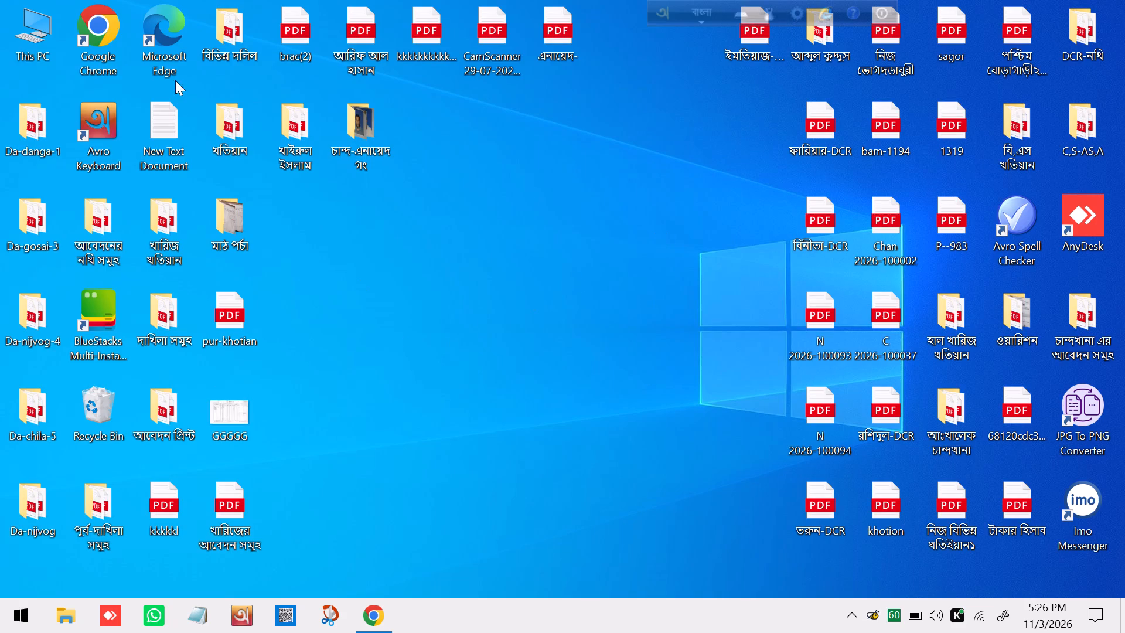
Move today's six receipt PDFs from the Downloads folder onto the empty area of the desktop and close the folder window.
double_click(40, 25)
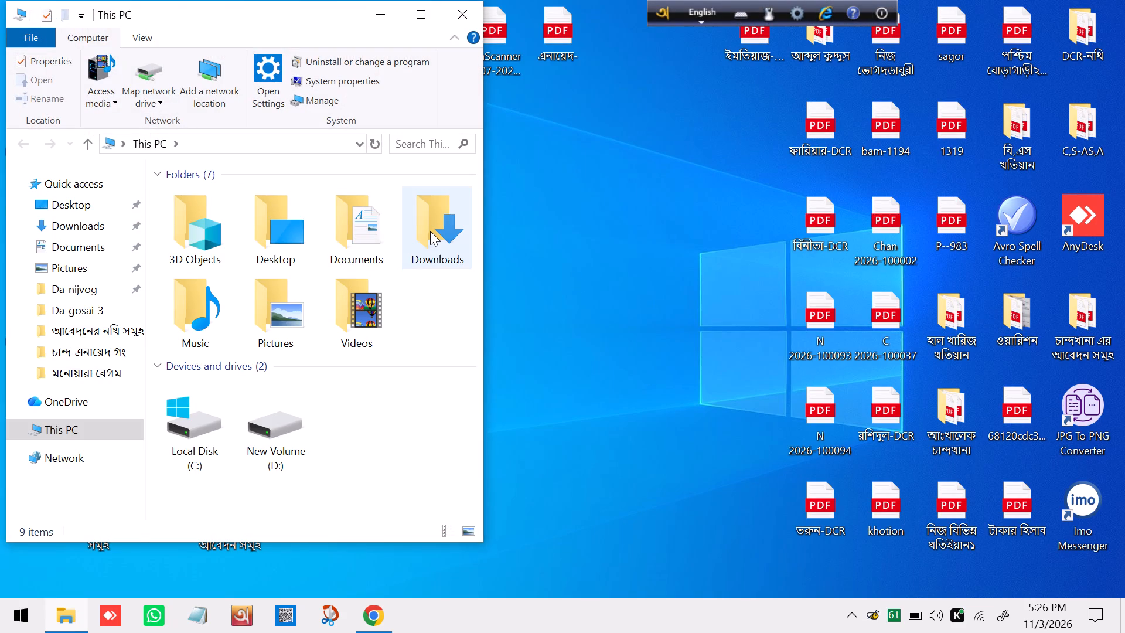
double_click(430, 231)
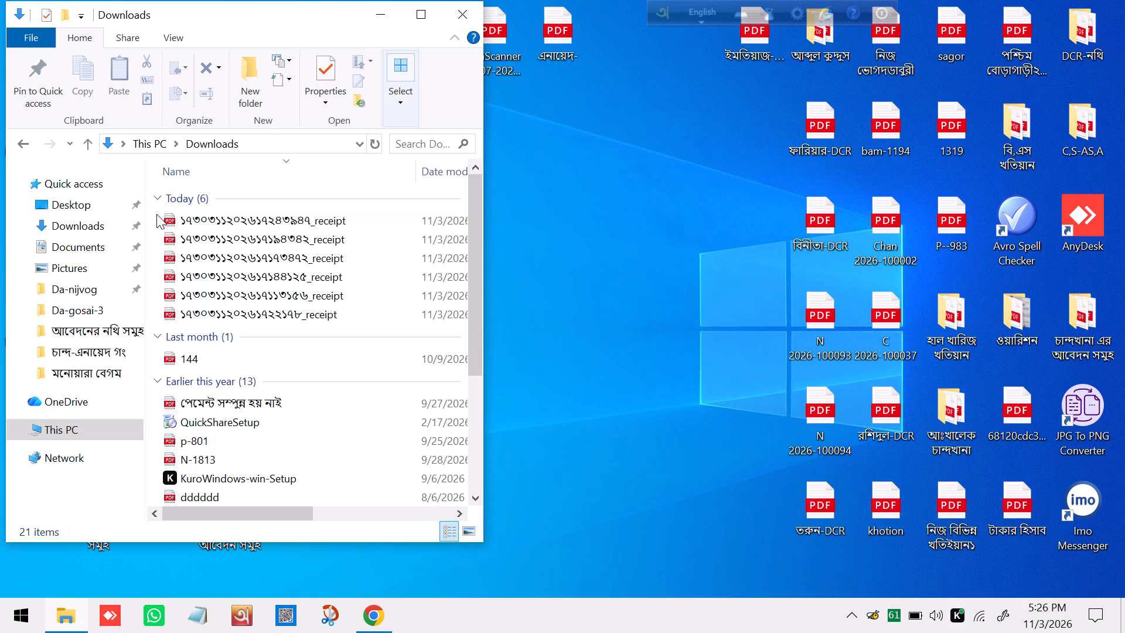
left_click_drag(156, 214, 149, 312)
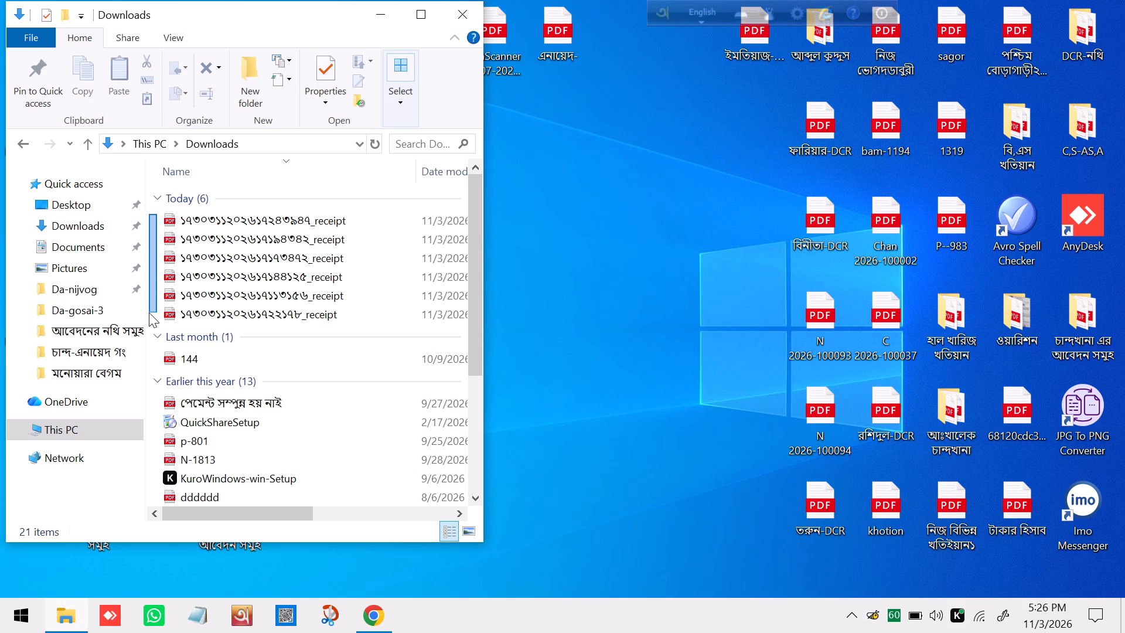
left_click_drag(149, 312, 262, 325)
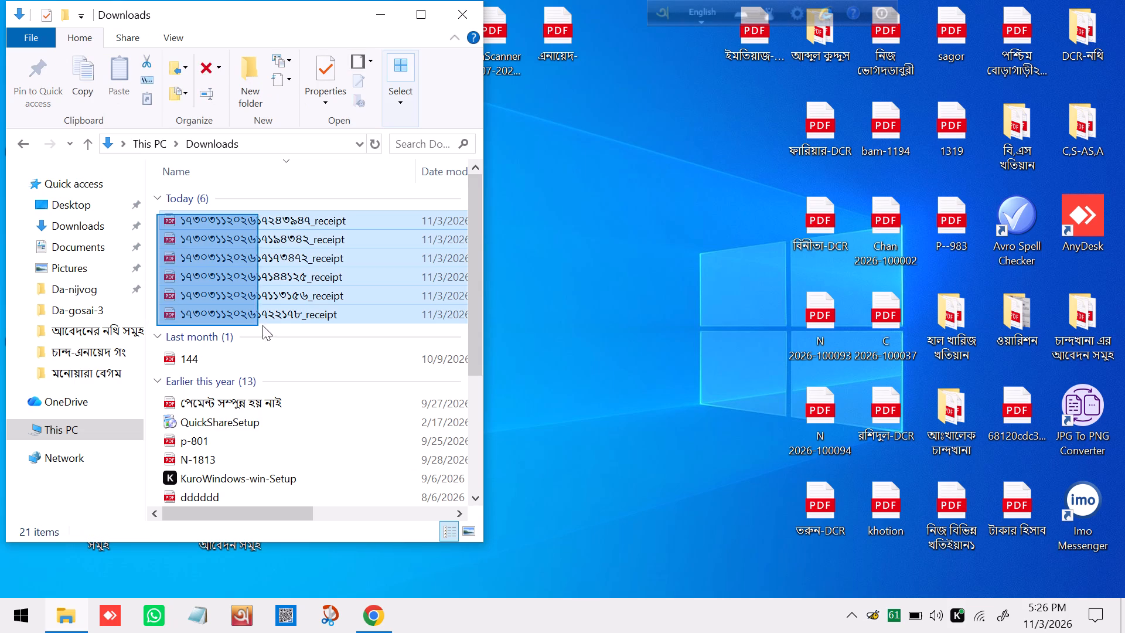
left_click_drag(262, 325, 391, 325)
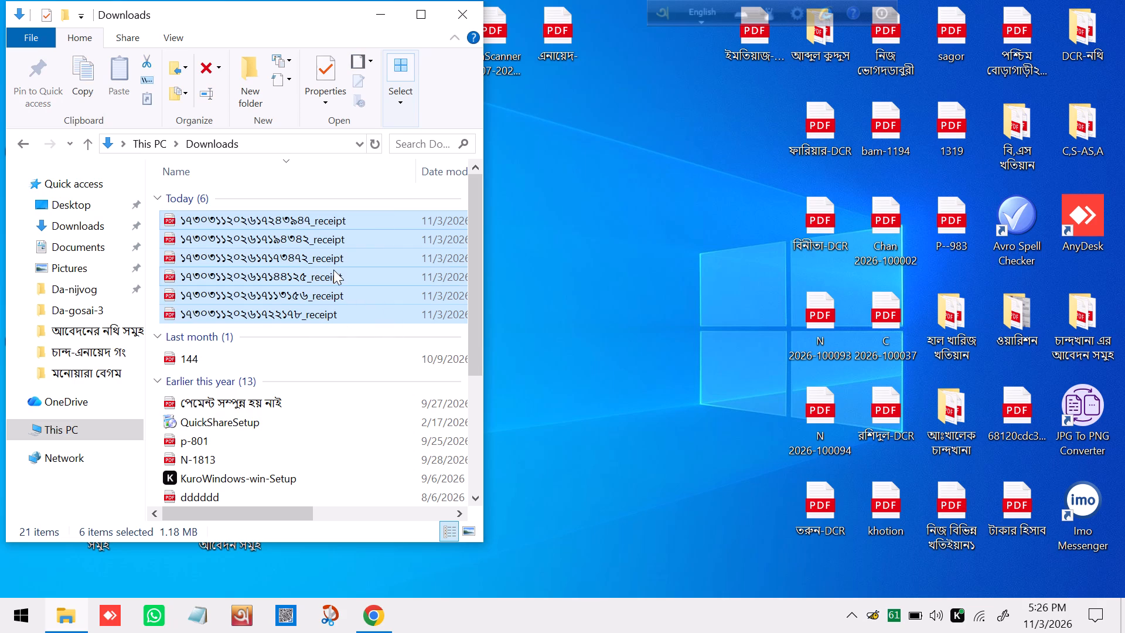
left_click_drag(333, 270, 558, 329)
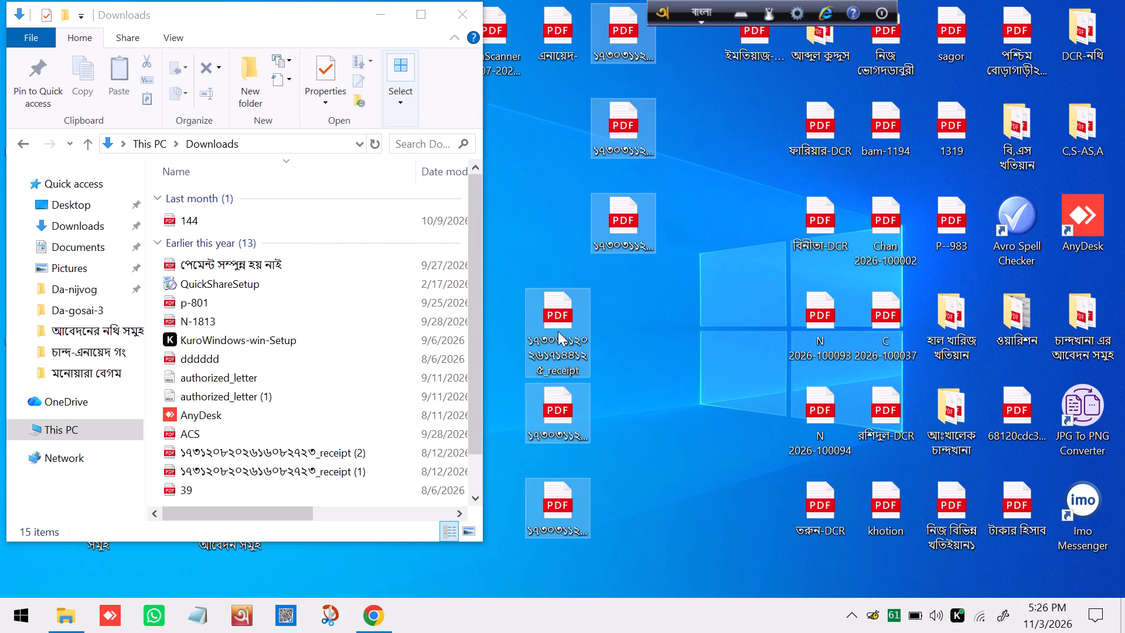
left_click(468, 18)
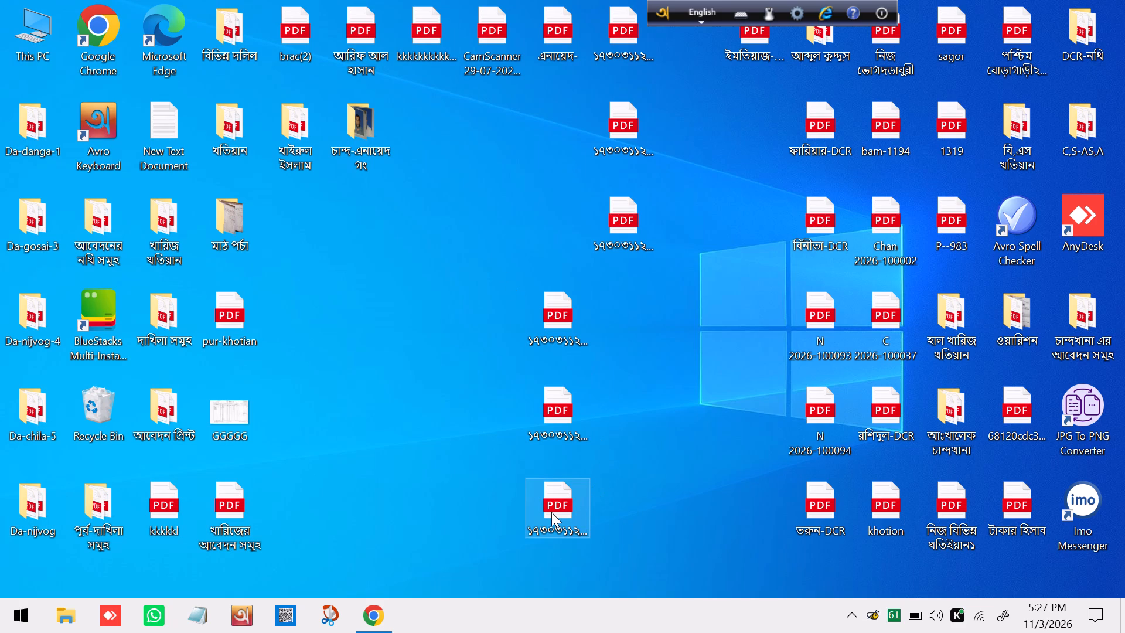
Open the receipt PDF at the bottom of the new receipts to check its khatian number, and close it.
double_click(551, 512)
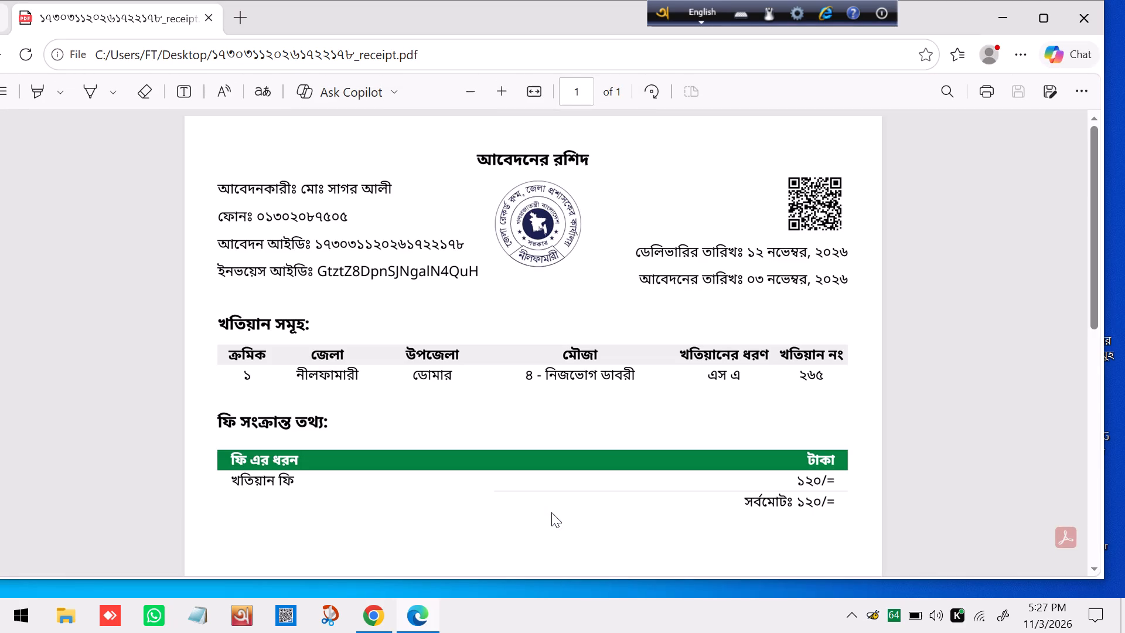
left_click(211, 17)
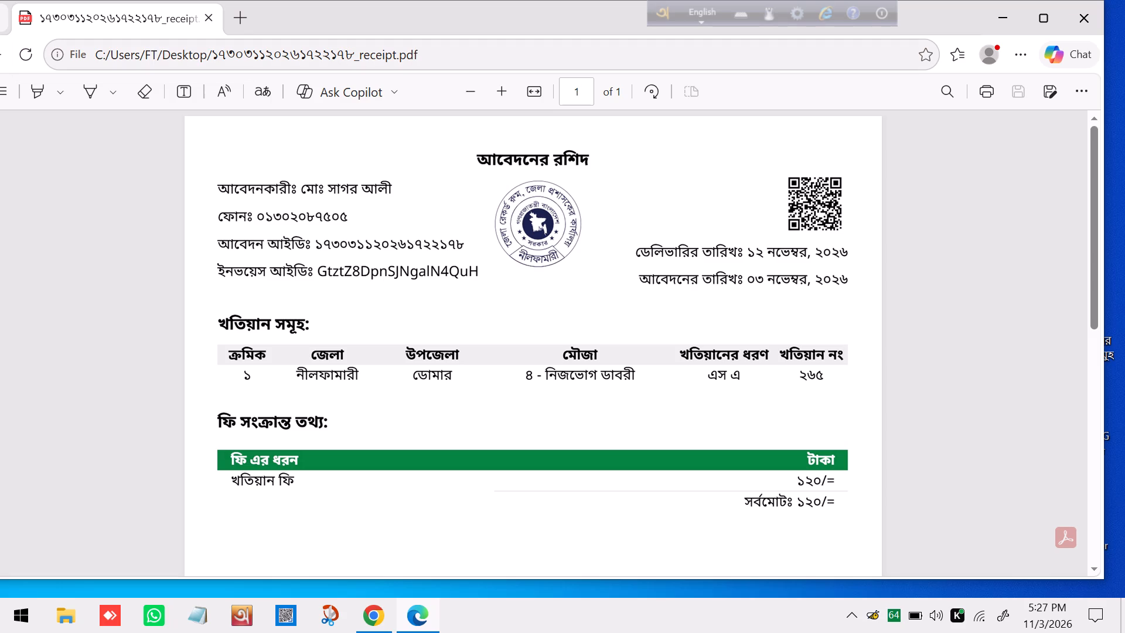
left_click(210, 19)
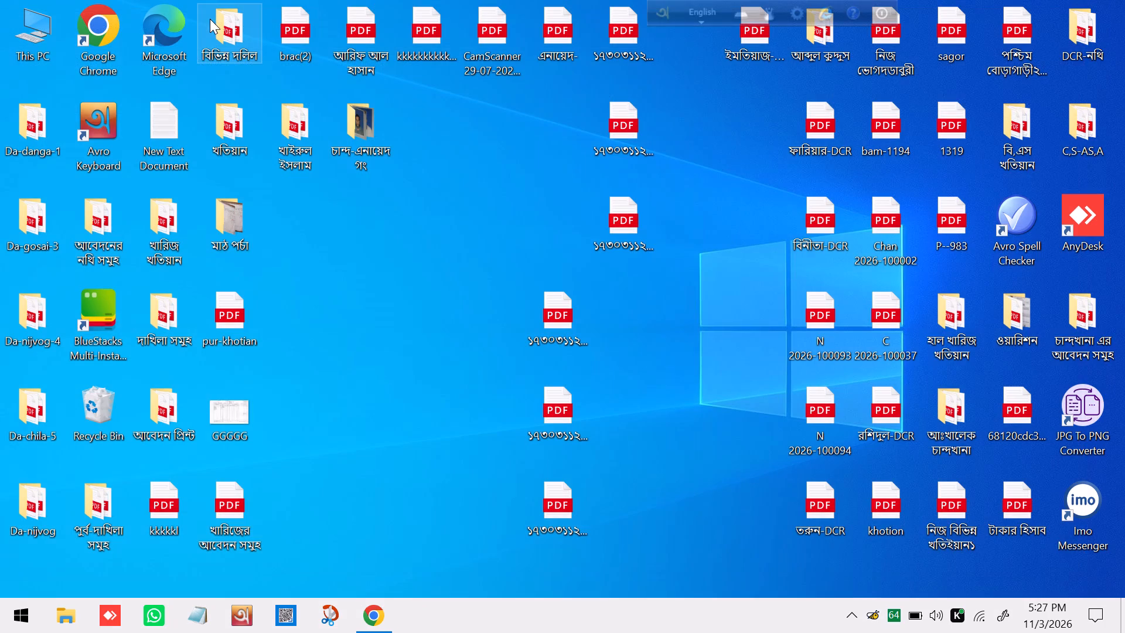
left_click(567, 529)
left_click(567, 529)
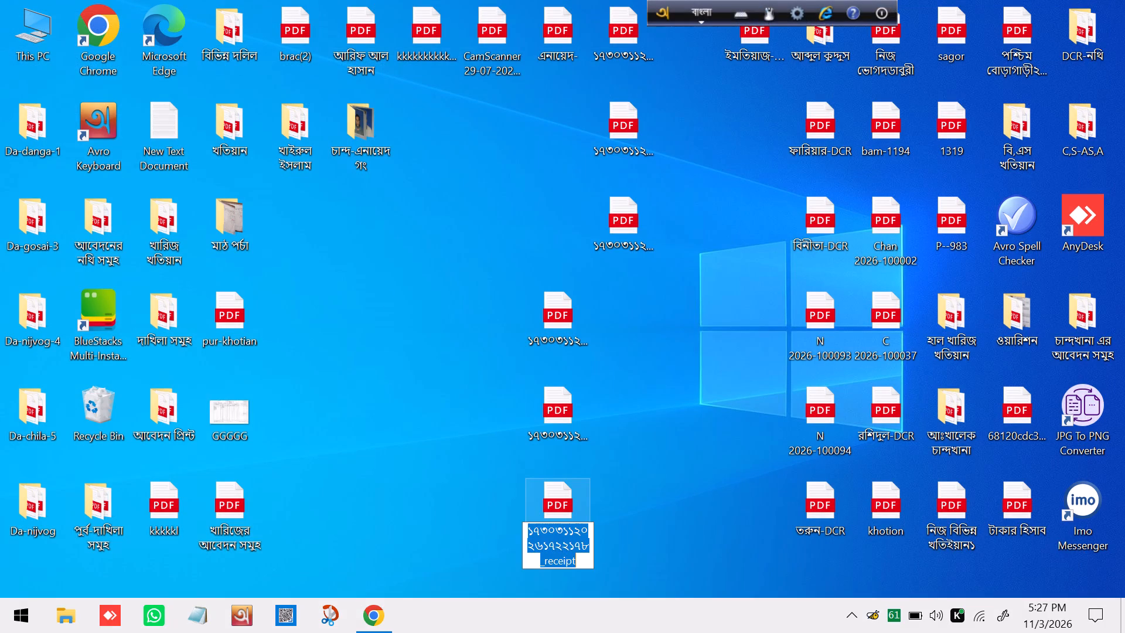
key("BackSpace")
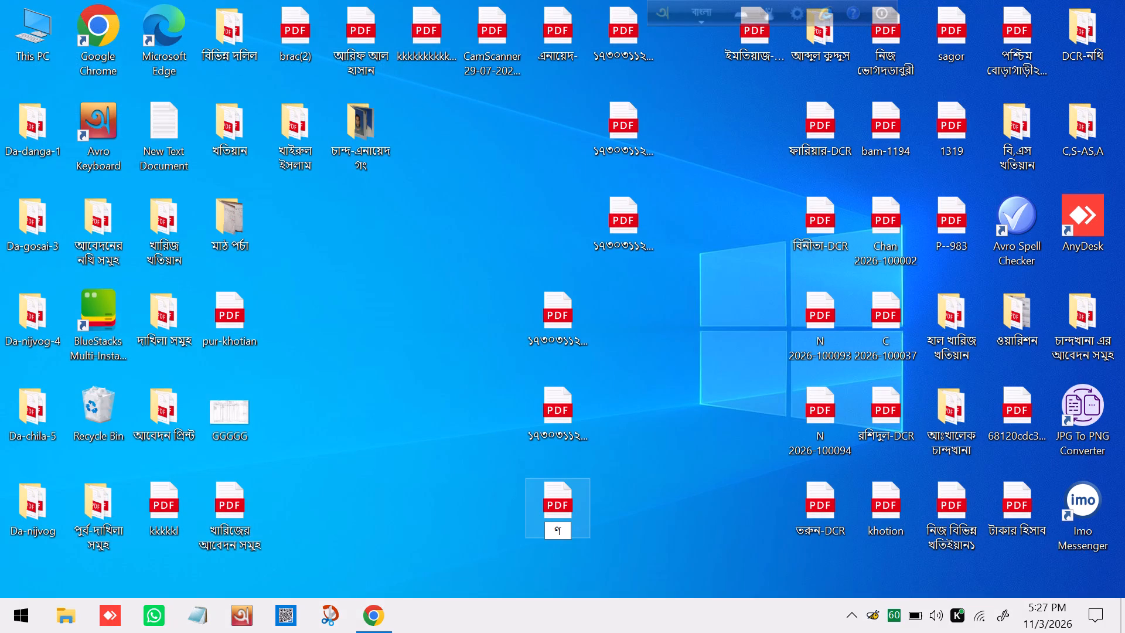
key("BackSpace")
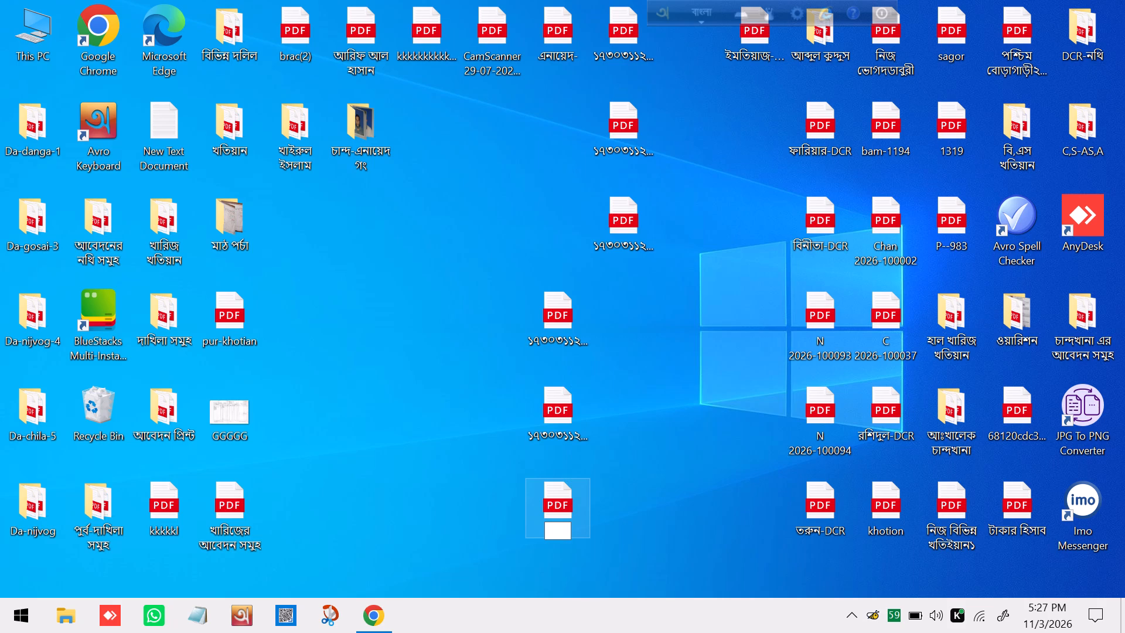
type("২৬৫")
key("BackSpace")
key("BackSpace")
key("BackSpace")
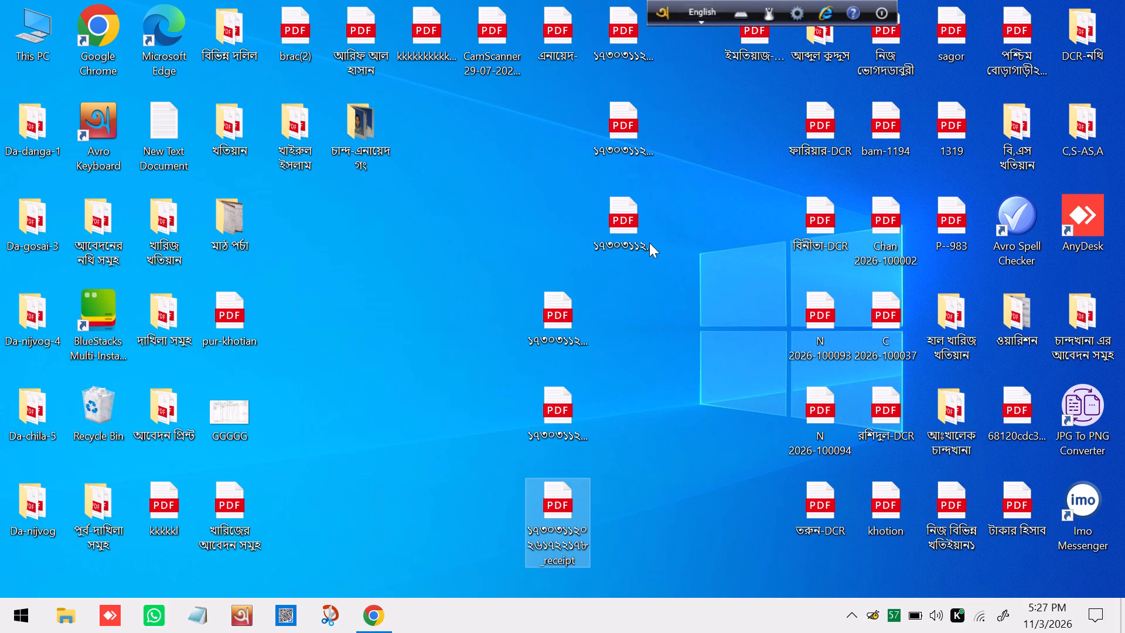
Rename the just-checked receipt PDF on the desktop as N-165.
left_click(550, 543)
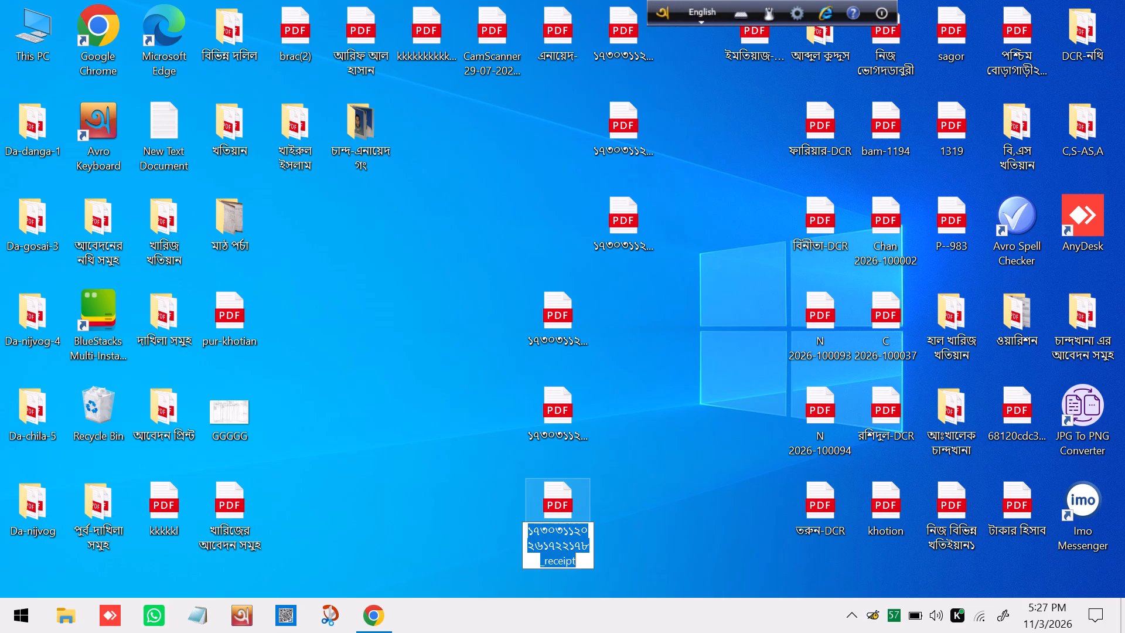
left_click(550, 543)
left_click(550, 543)
key("BackSpace")
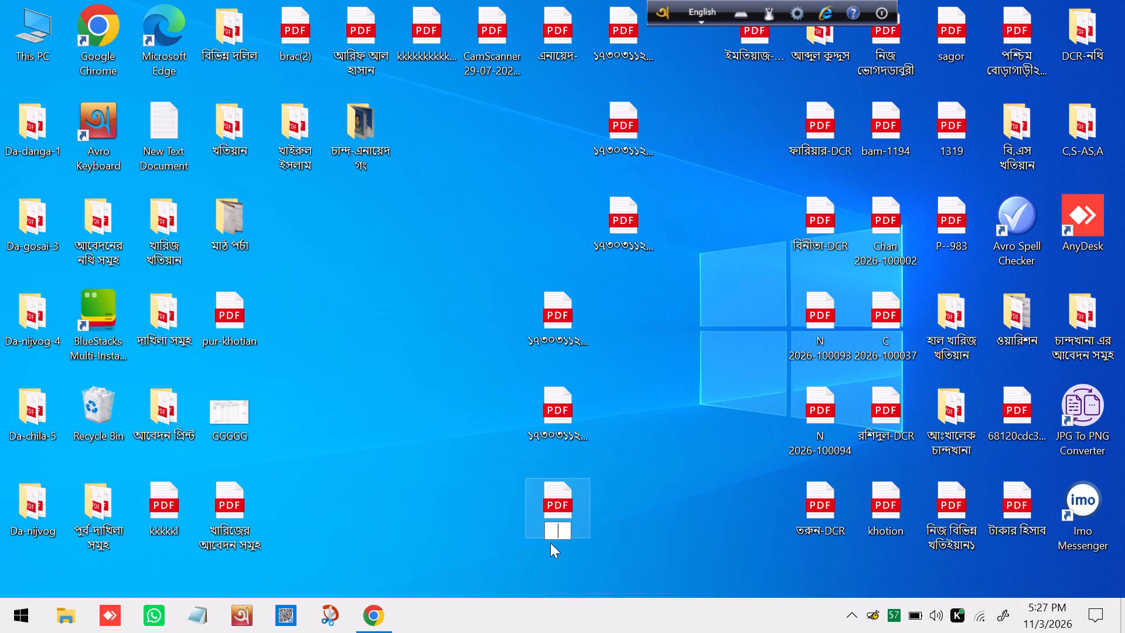
key("n")
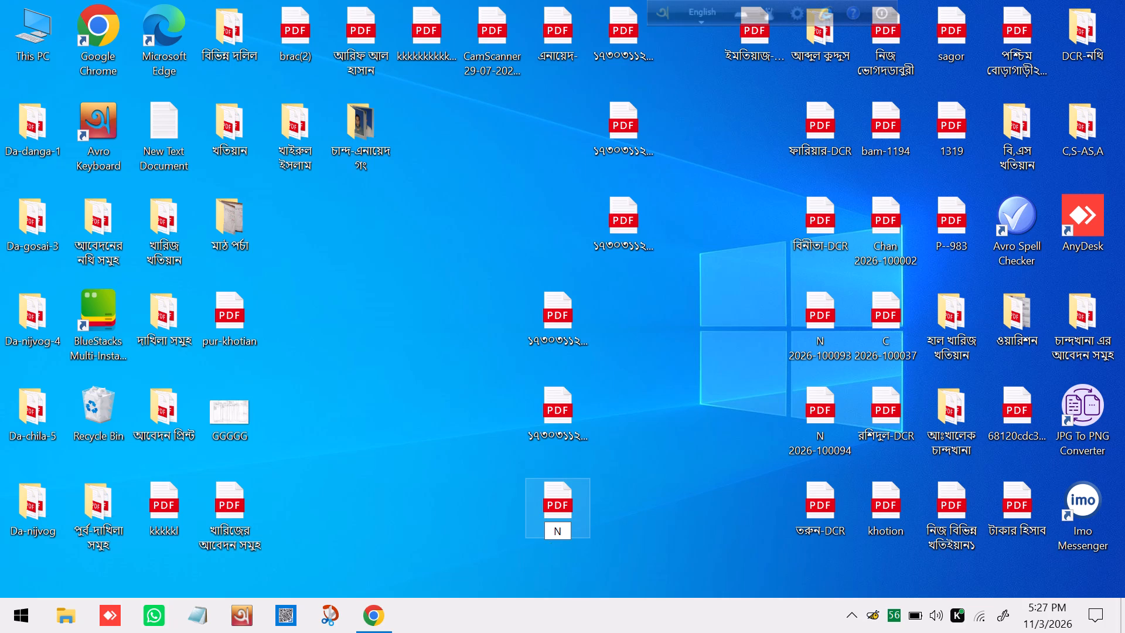
key("minus")
key("1")
type("65")
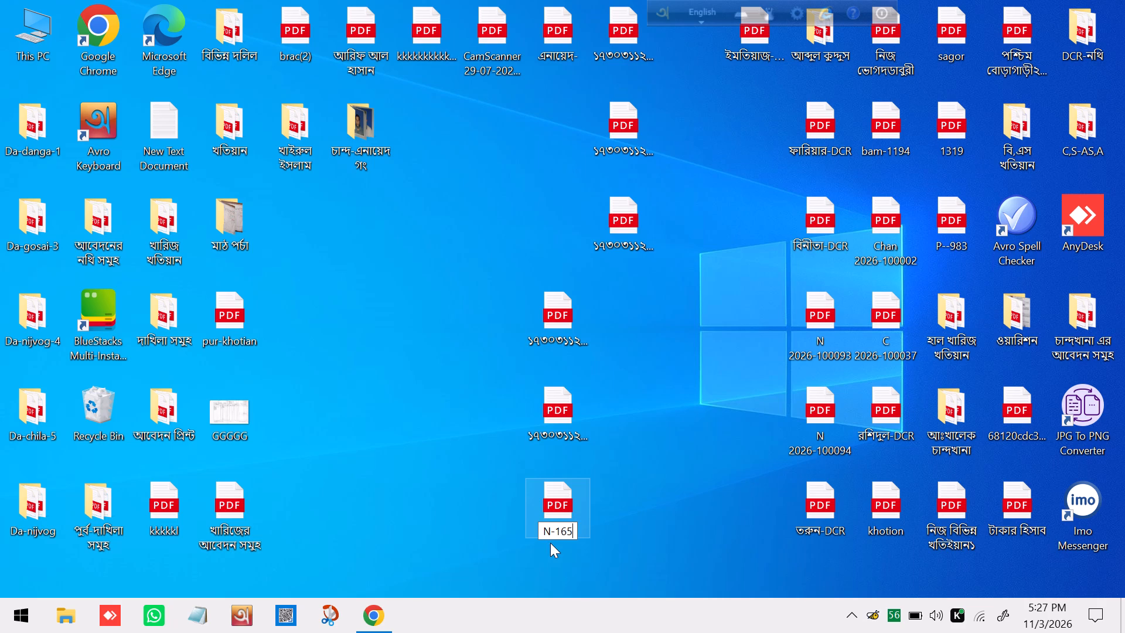
left_click(497, 522)
left_click(497, 522)
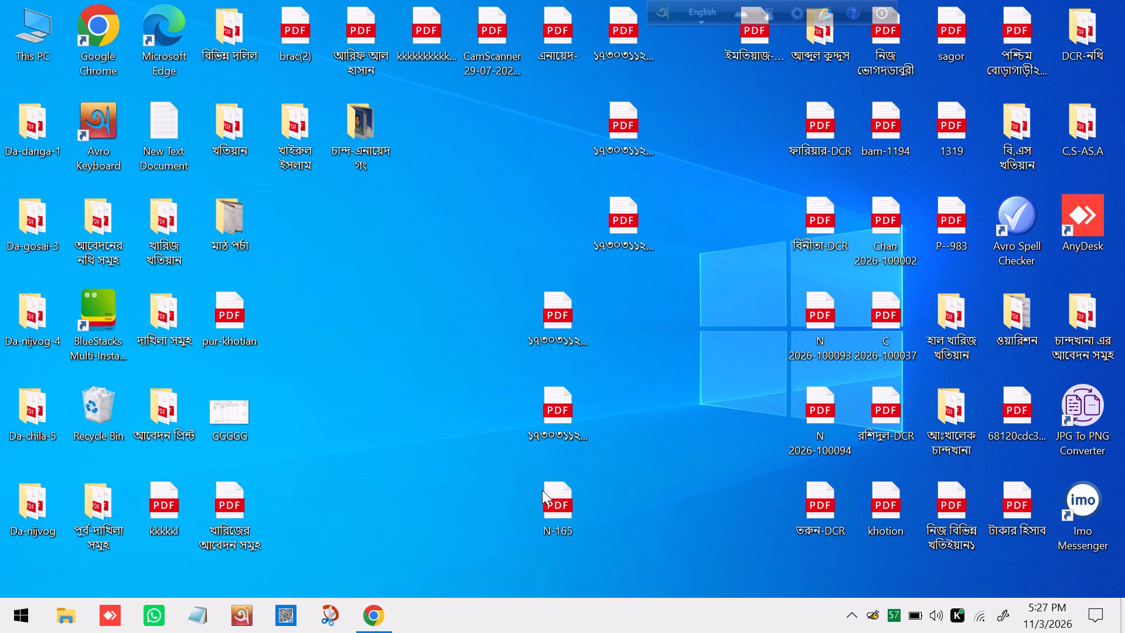
Check the khatian number in the receipt PDF directly above N-165, close it, and rename that file as N-250.
left_click(565, 436)
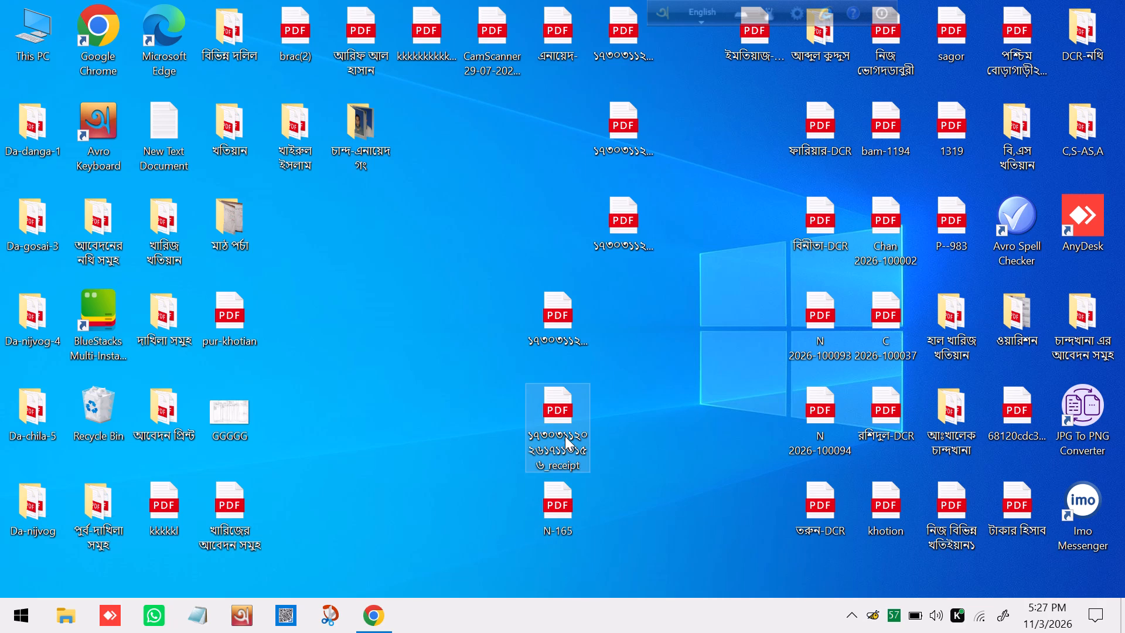
left_click(649, 395)
double_click(550, 416)
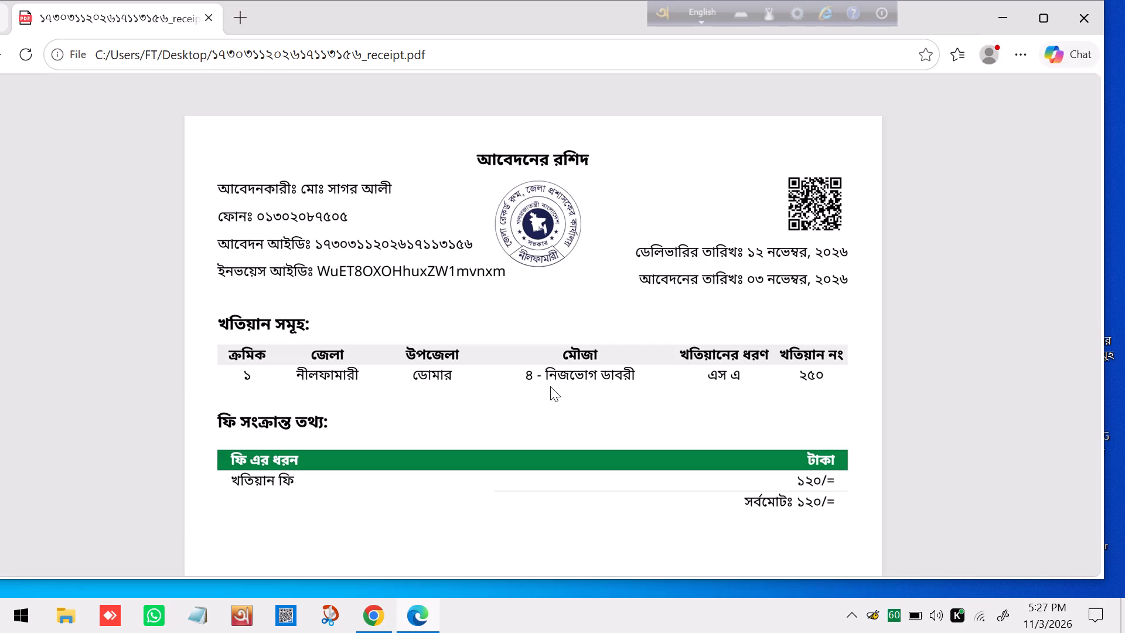
left_click(210, 18)
left_click(210, 18)
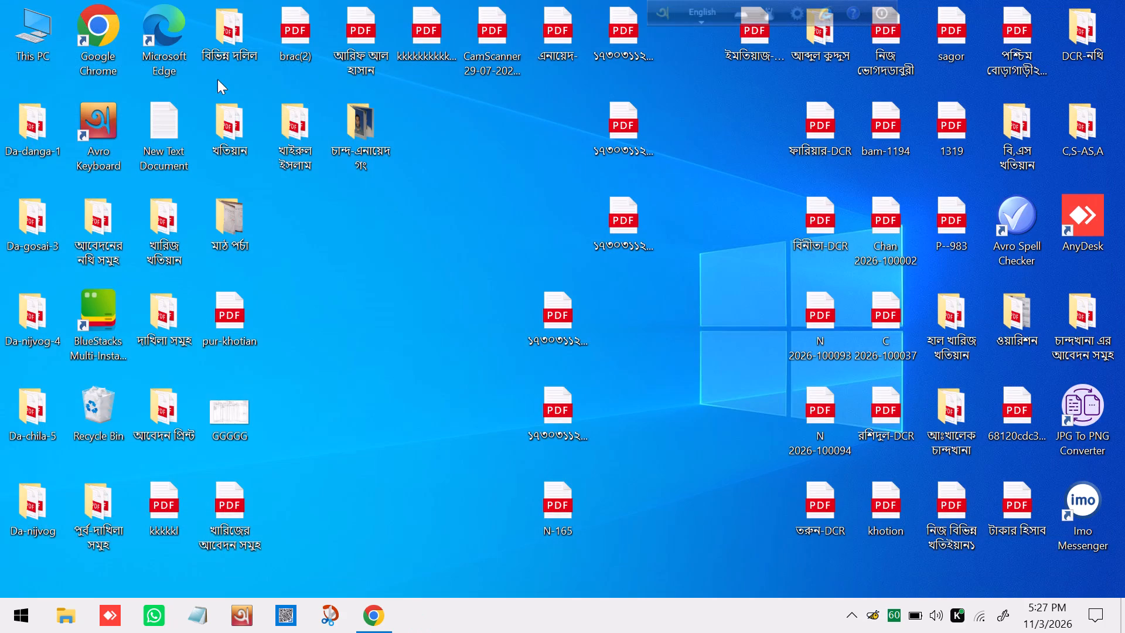
left_click(556, 432)
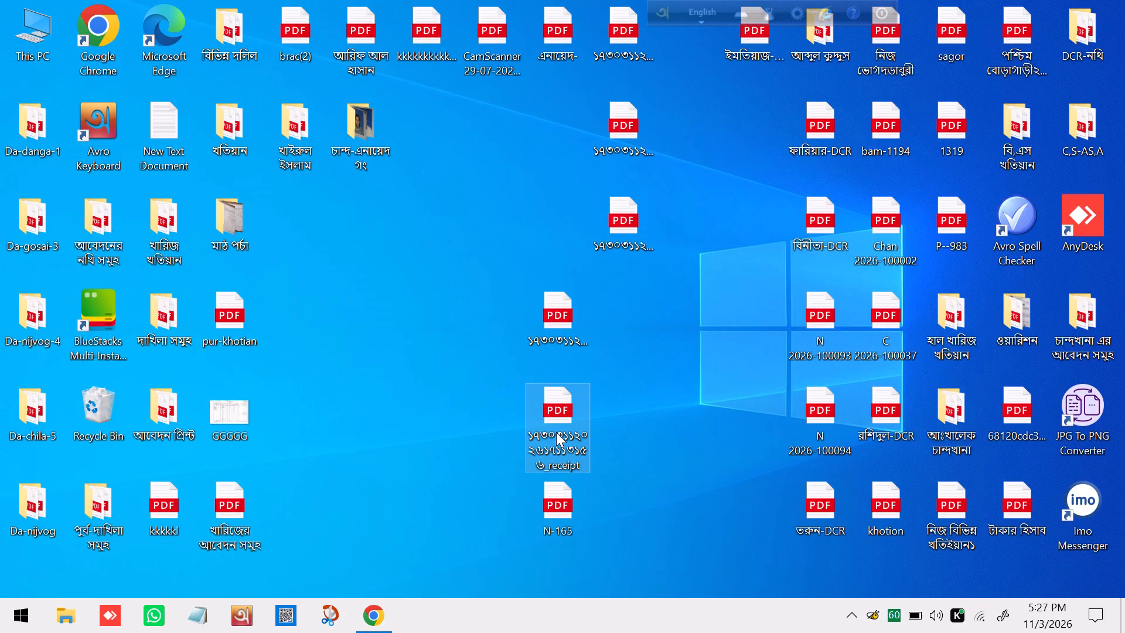
left_click(556, 432)
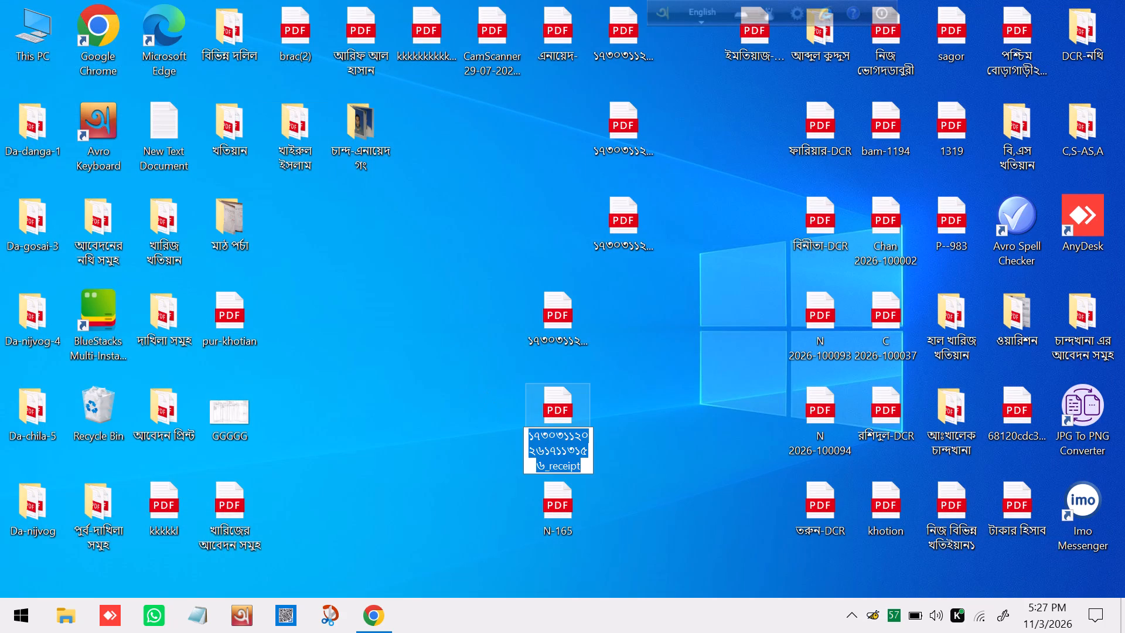
key("BackSpace")
type("N-")
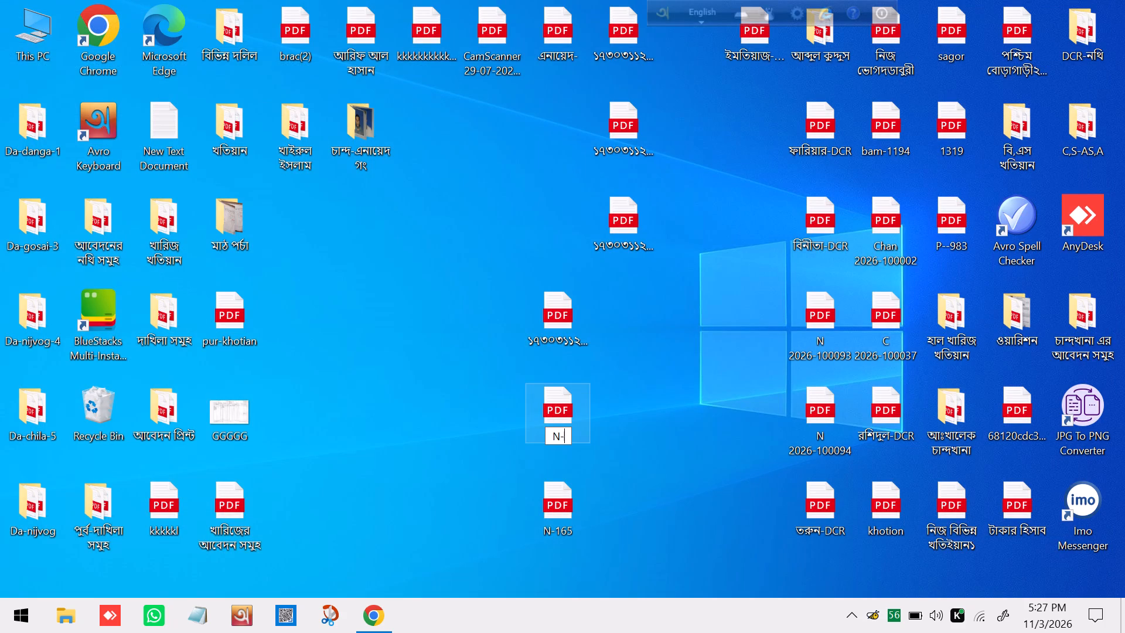
type("25")
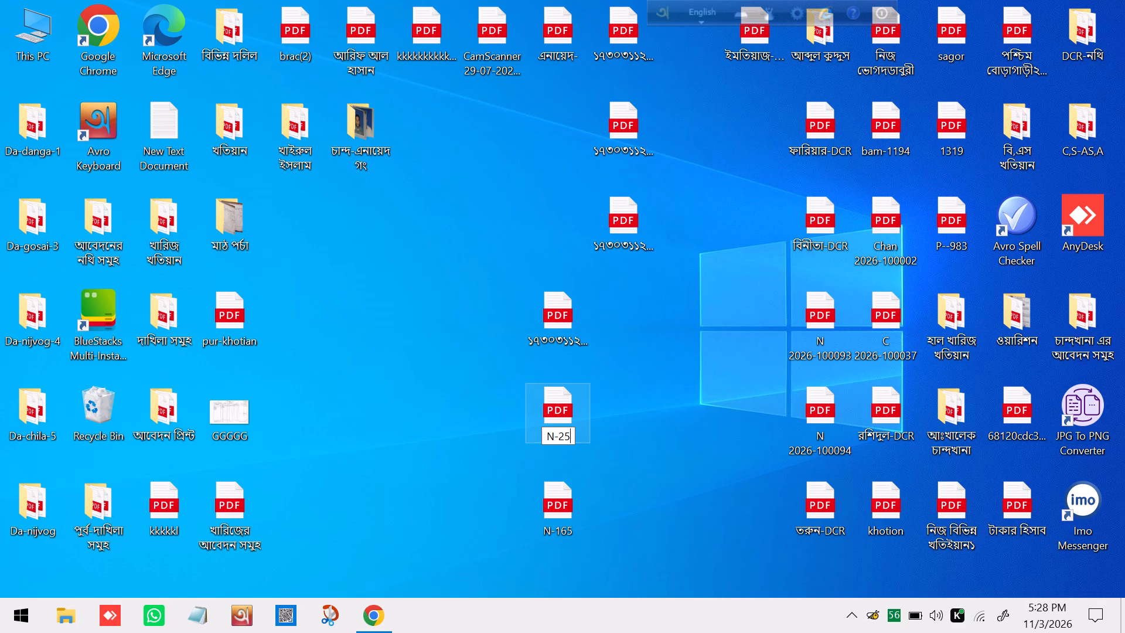
key("0")
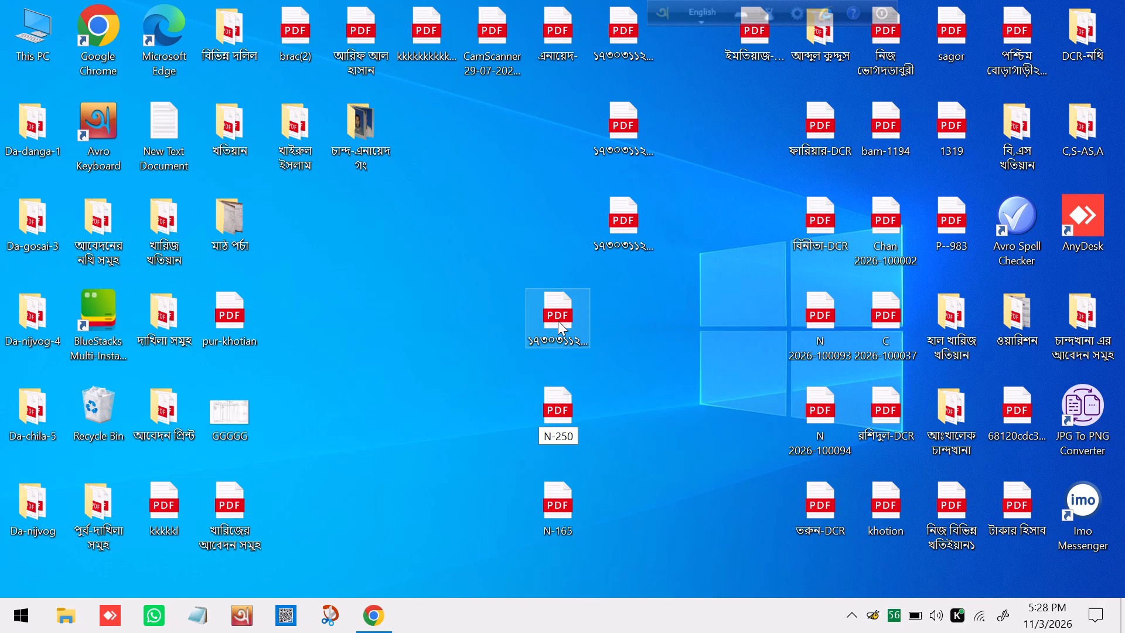
Check the khatian number in the receipt PDF directly above N-250, close the opened PDFs, and rename that receipt as N-627.
double_click(558, 321)
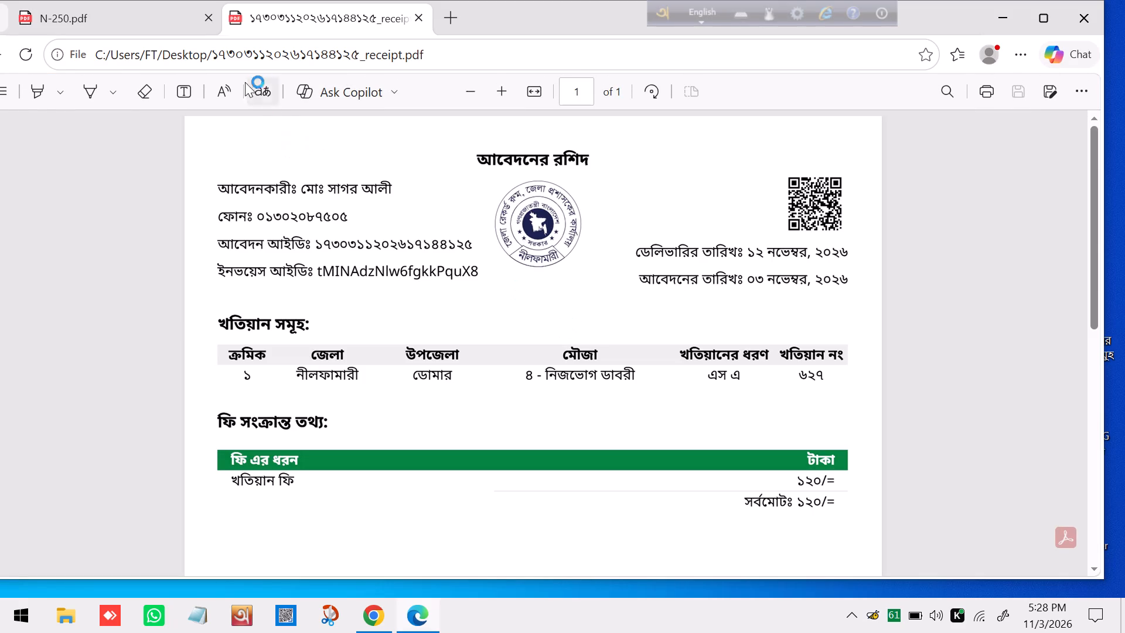
left_click(414, 15)
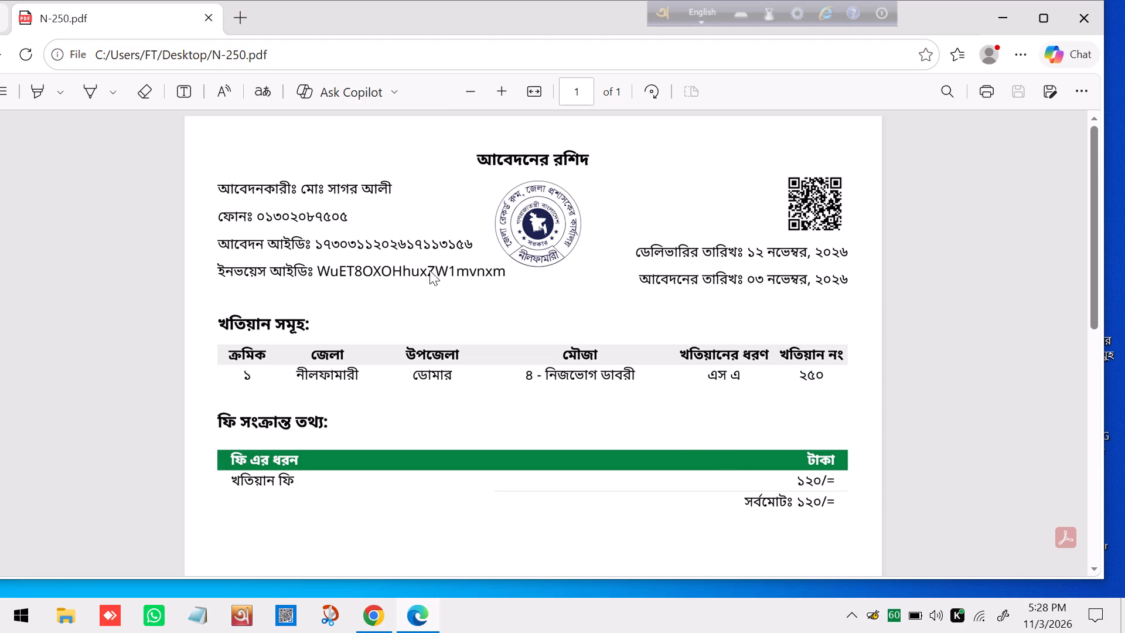
left_click(208, 12)
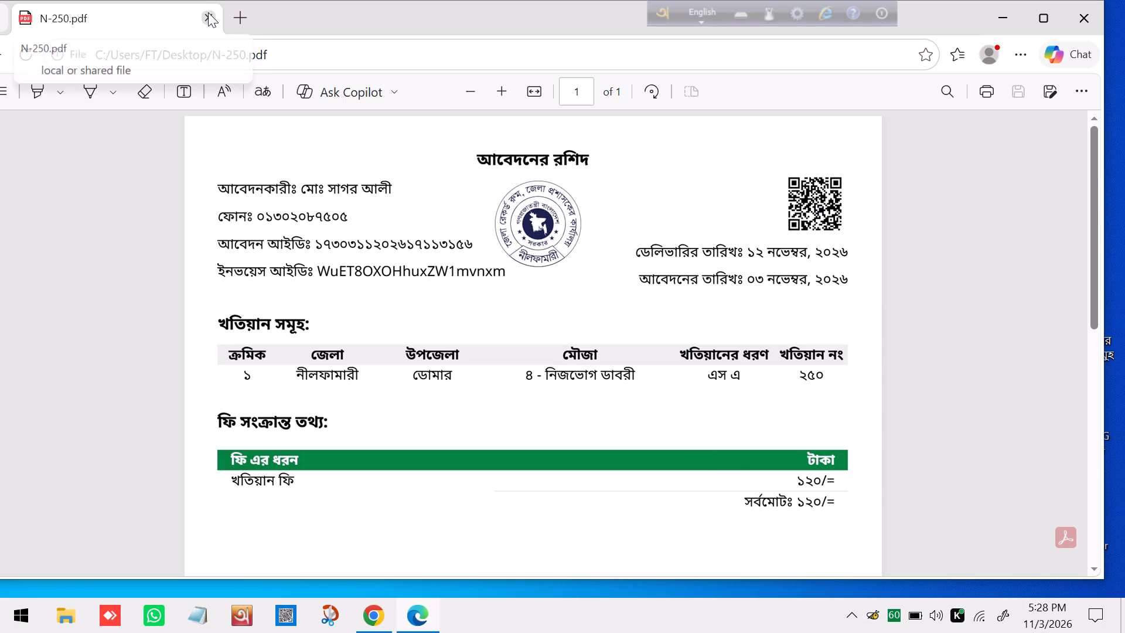
left_click(208, 12)
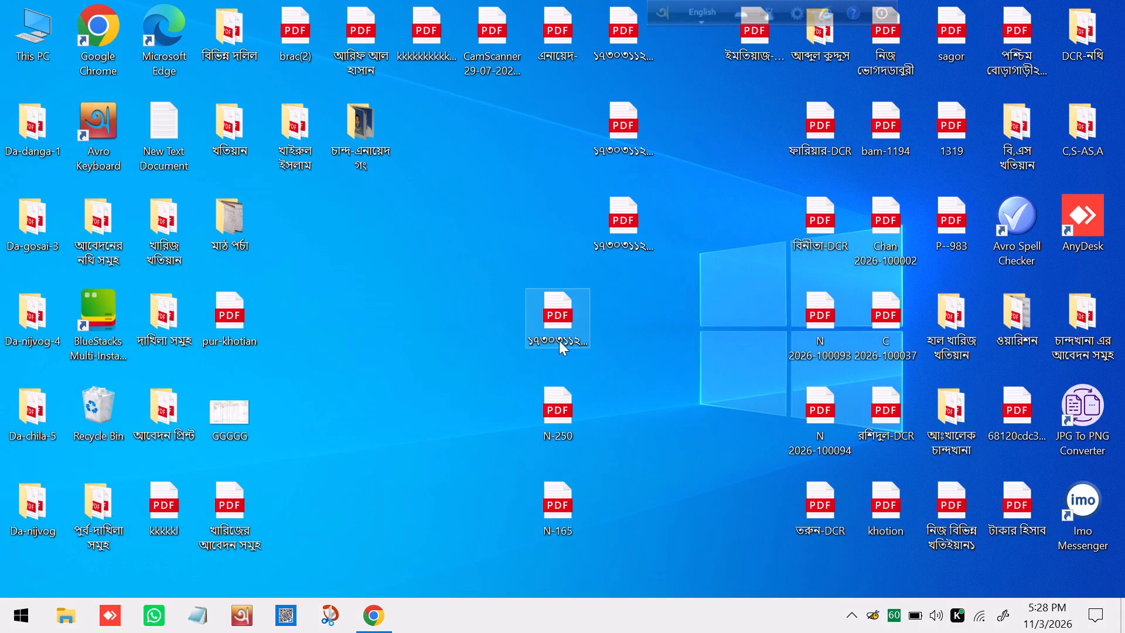
left_click(561, 339)
left_click(561, 339)
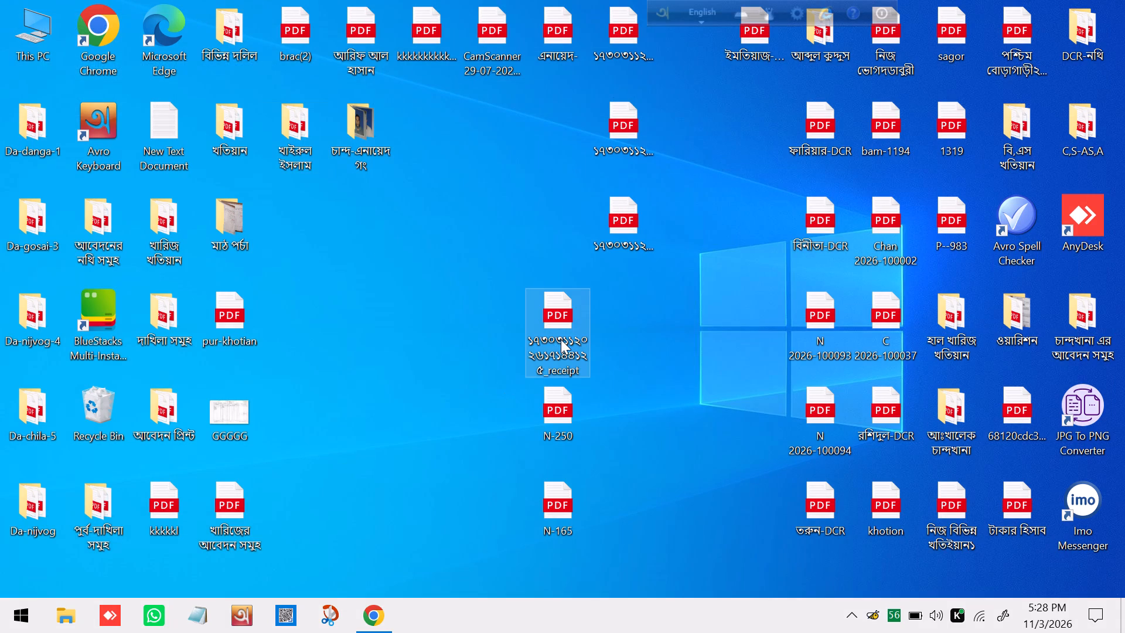
key("BackSpace")
type("N-")
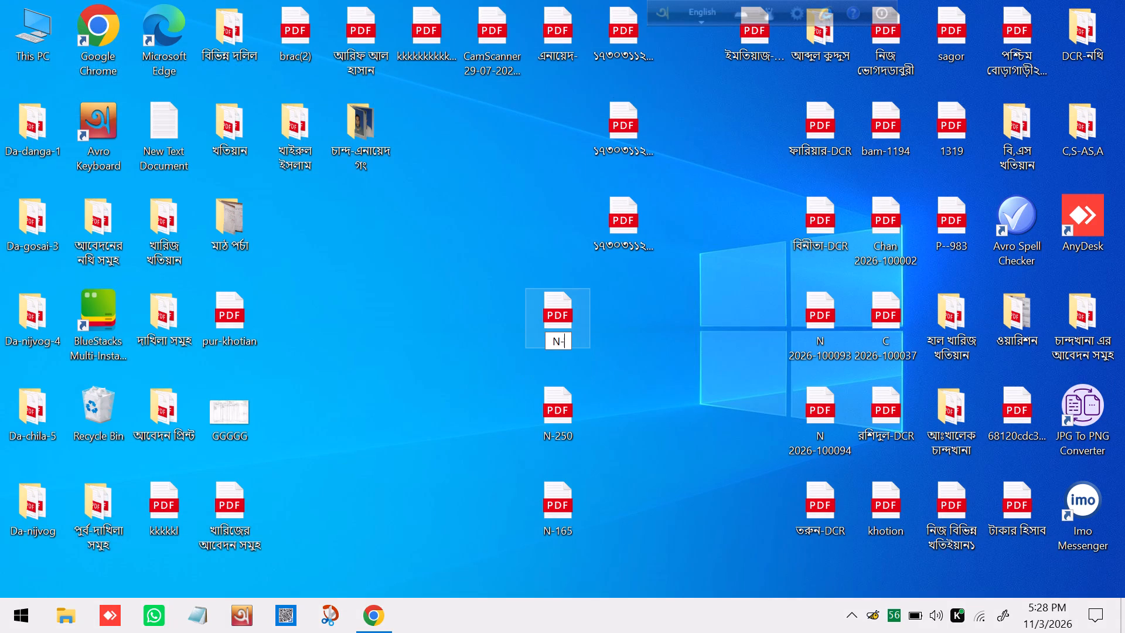
type("627")
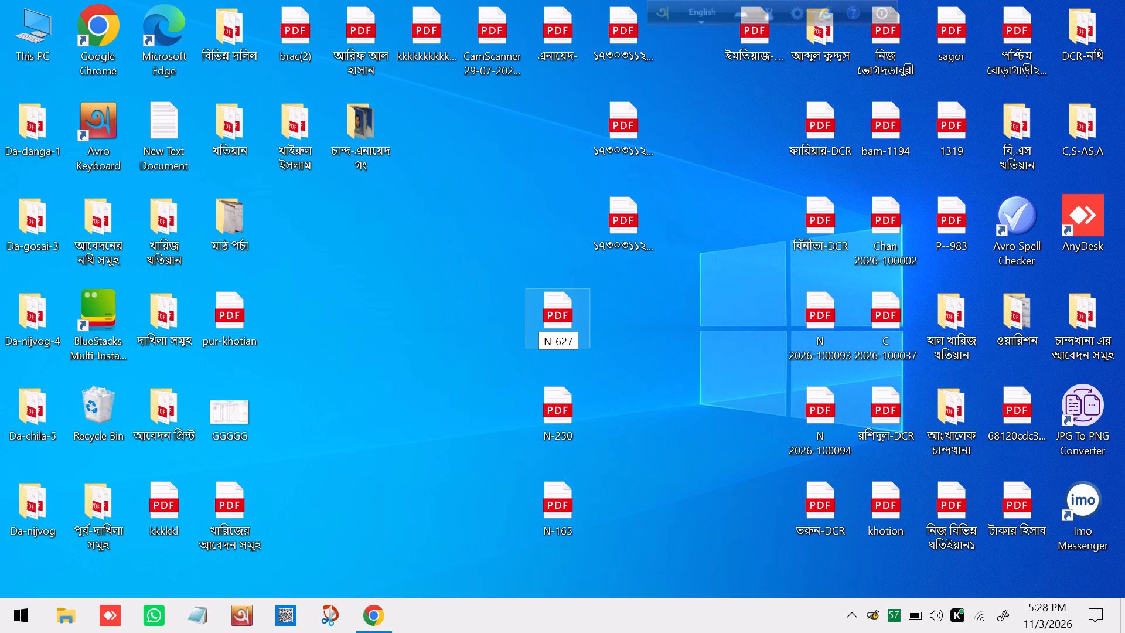
Check the khatian number in the lowest unrenamed receipt PDF of the adjacent column, close it, and rename that file as N-587.
double_click(621, 224)
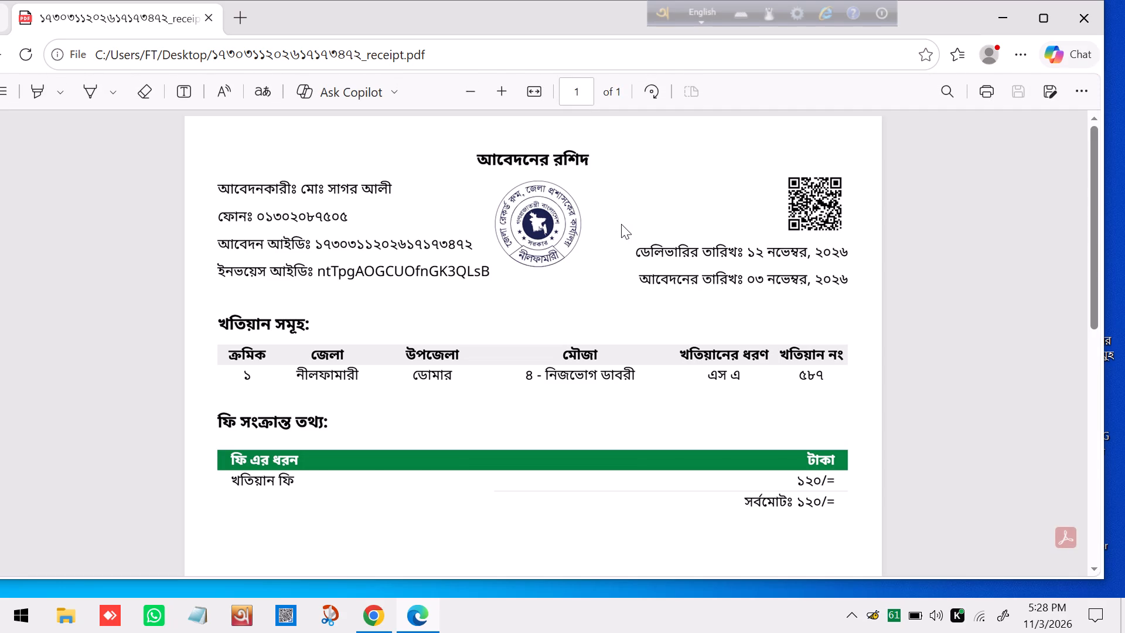
left_click(211, 13)
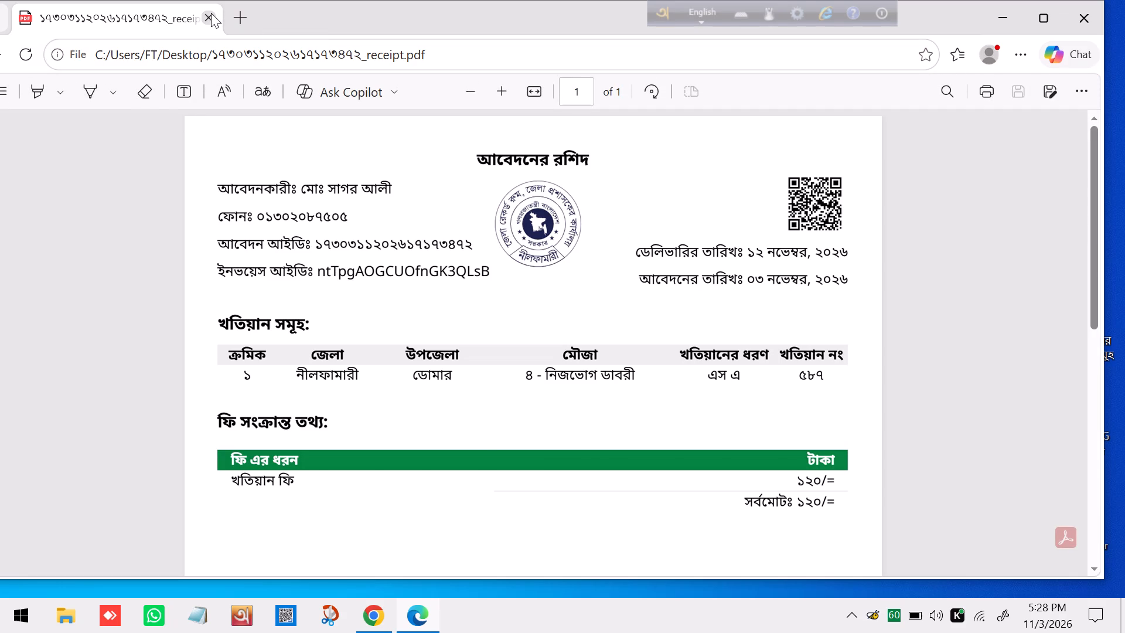
left_click(211, 13)
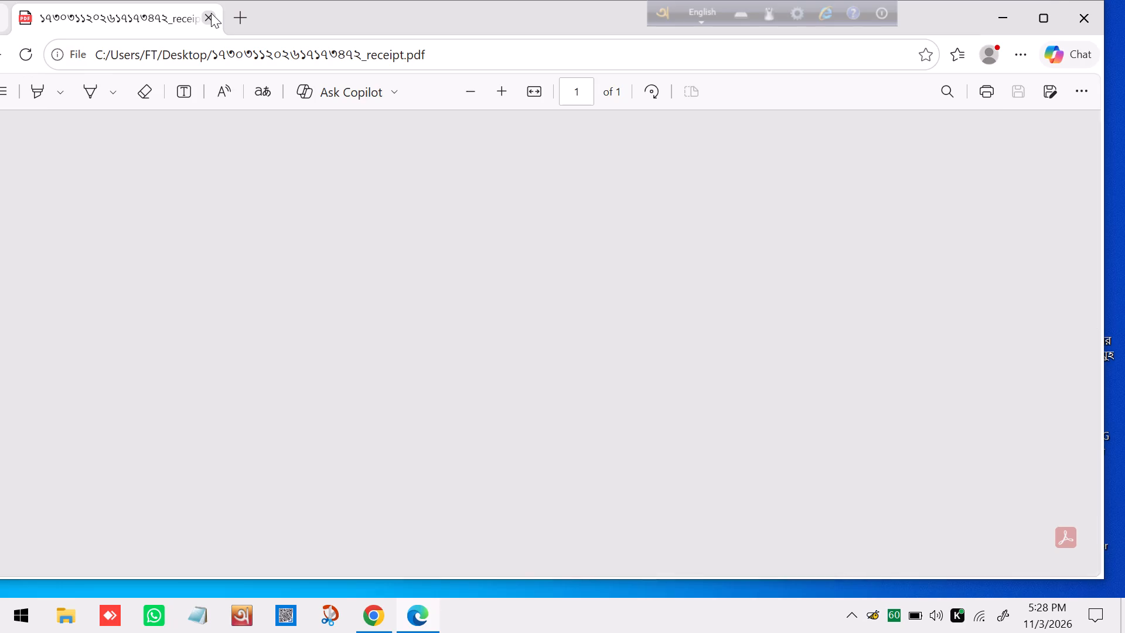
left_click(622, 246)
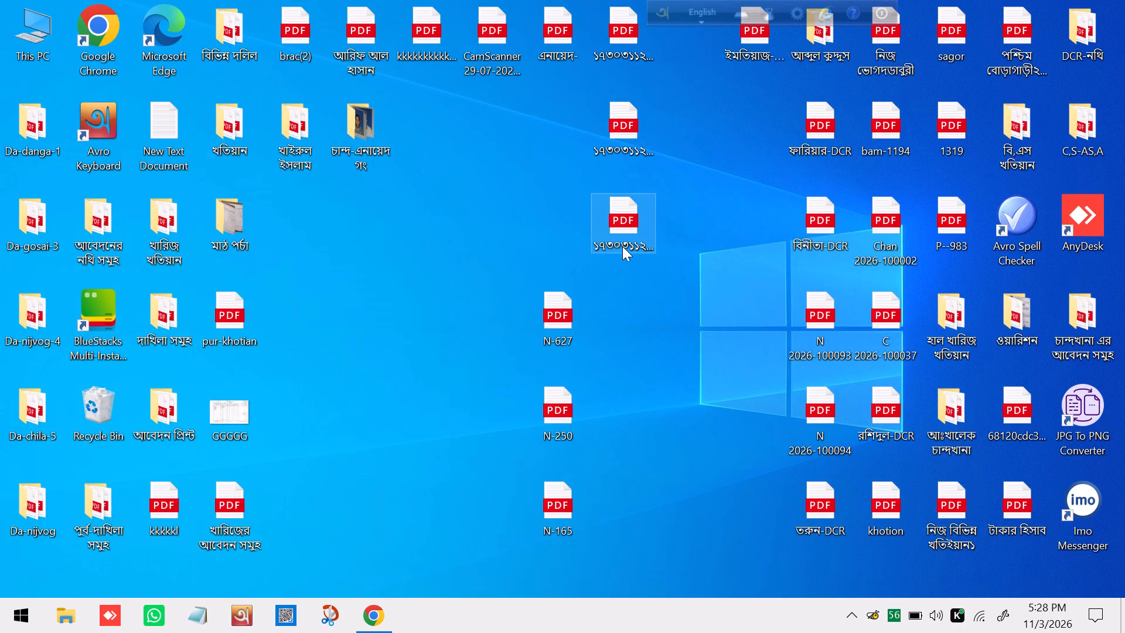
left_click(622, 246)
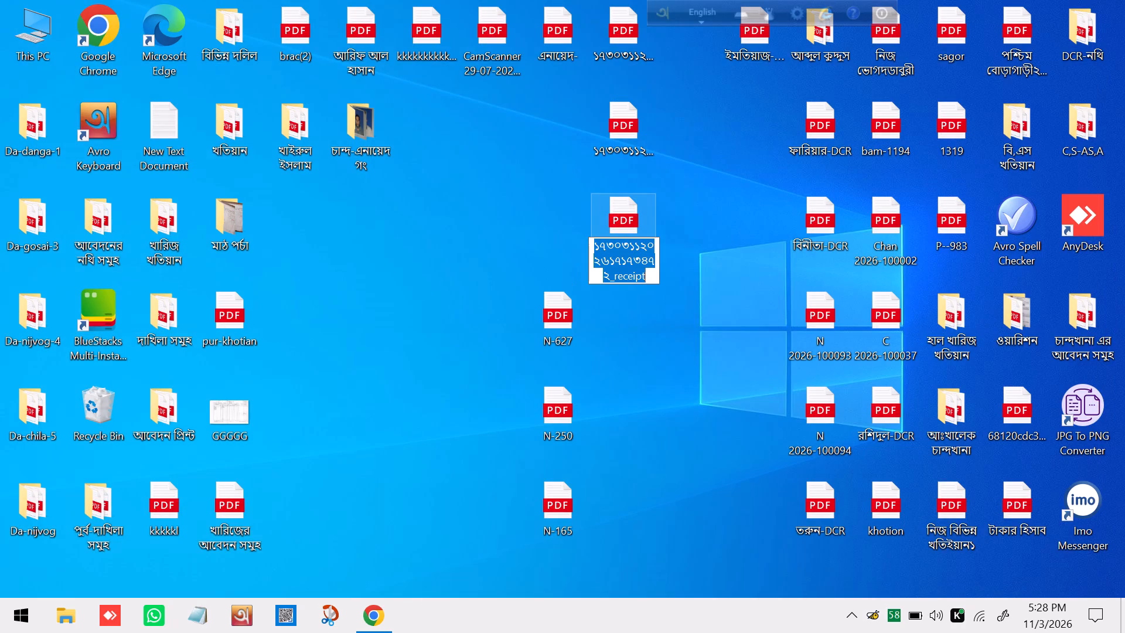
key("BackSpace")
type("N-587")
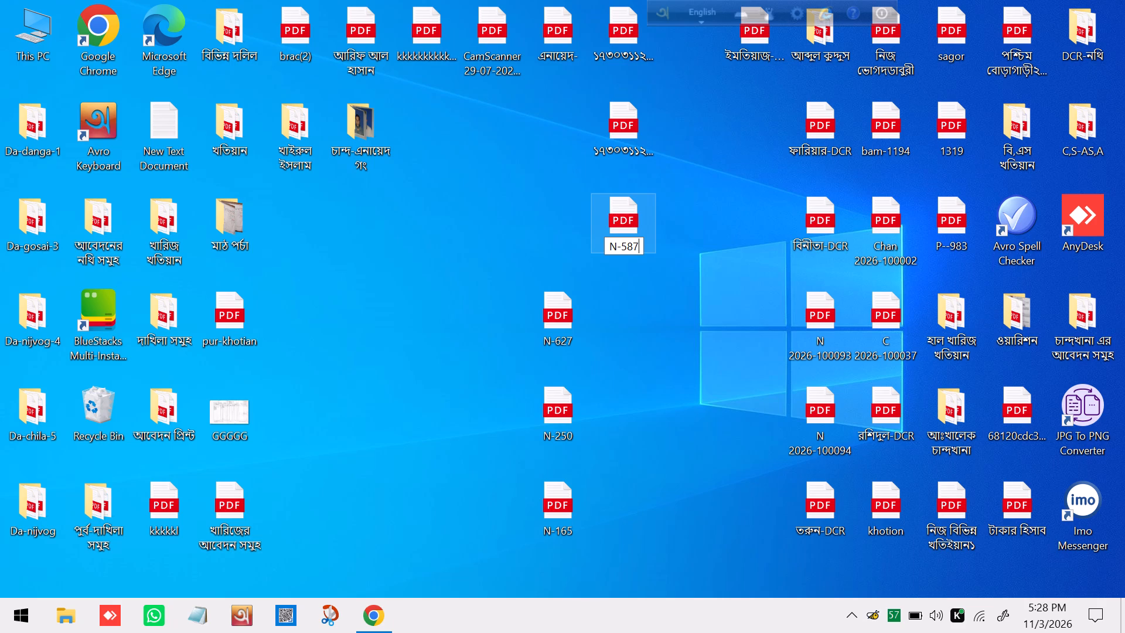
left_click(518, 219)
left_click(518, 219)
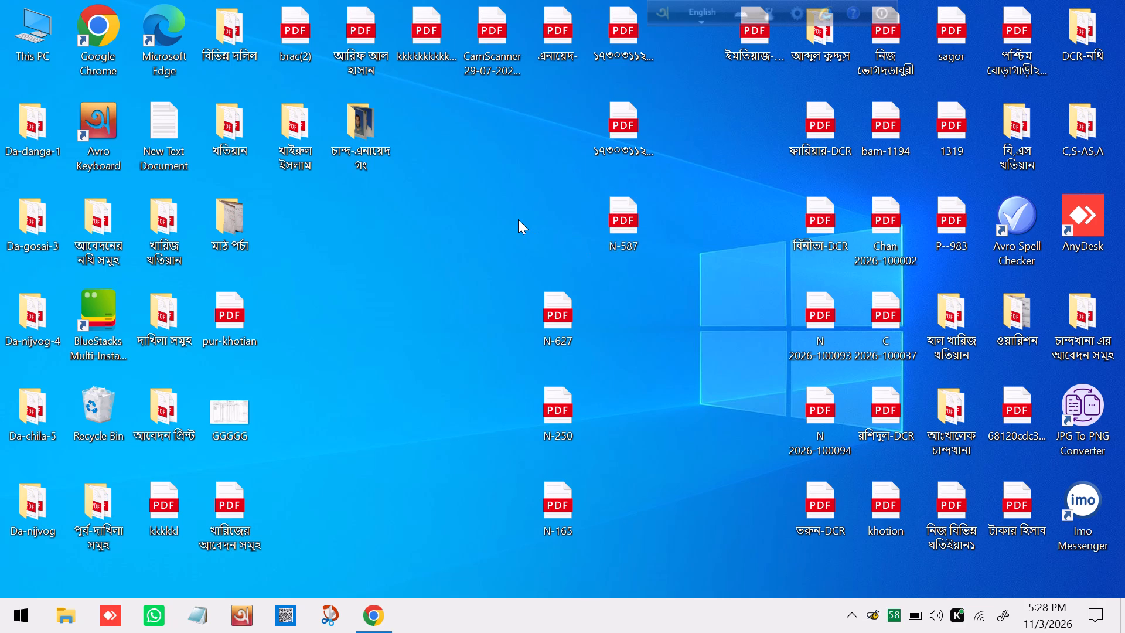
Check the khatian number in the receipt PDF directly above N-587, close it, and rename that file as N-626.
double_click(631, 147)
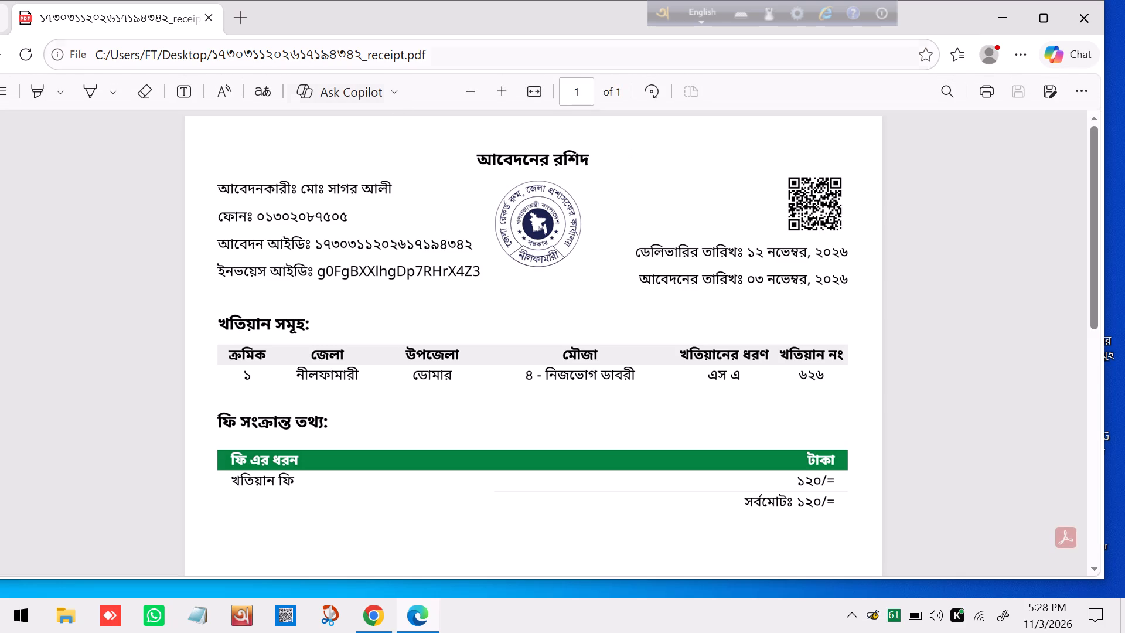
left_click(208, 19)
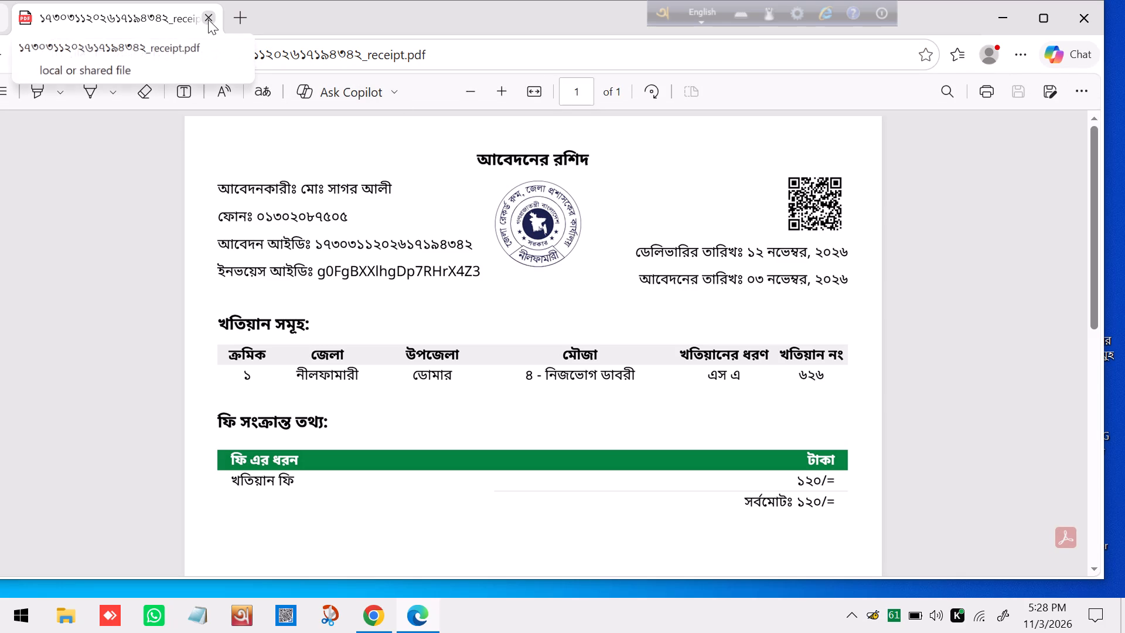
left_click(208, 19)
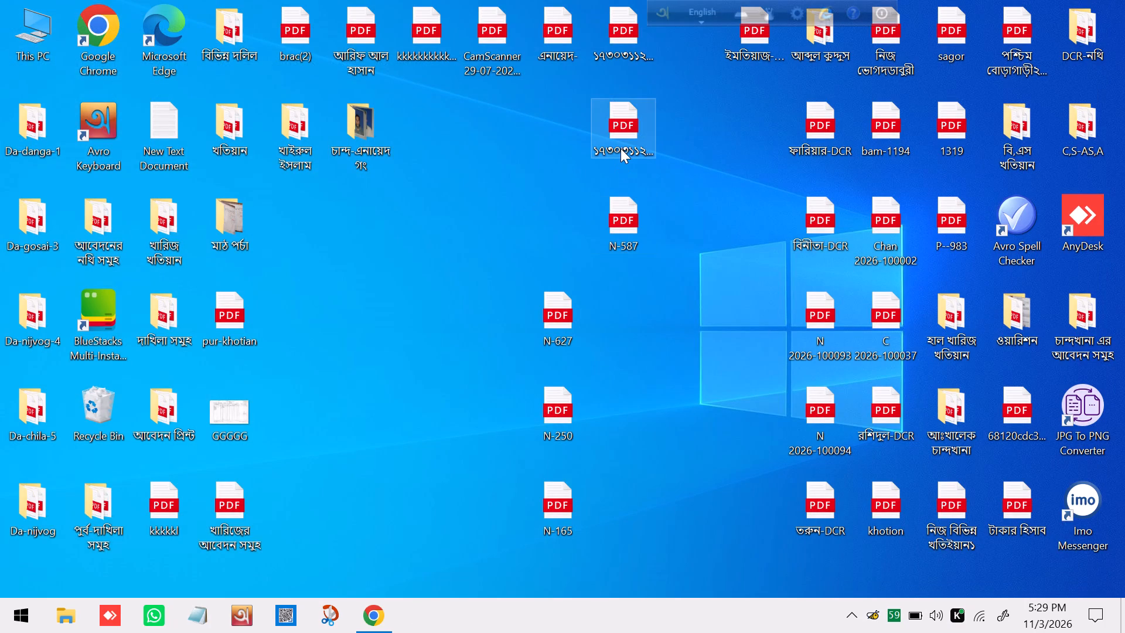
left_click(621, 148)
left_click(621, 148)
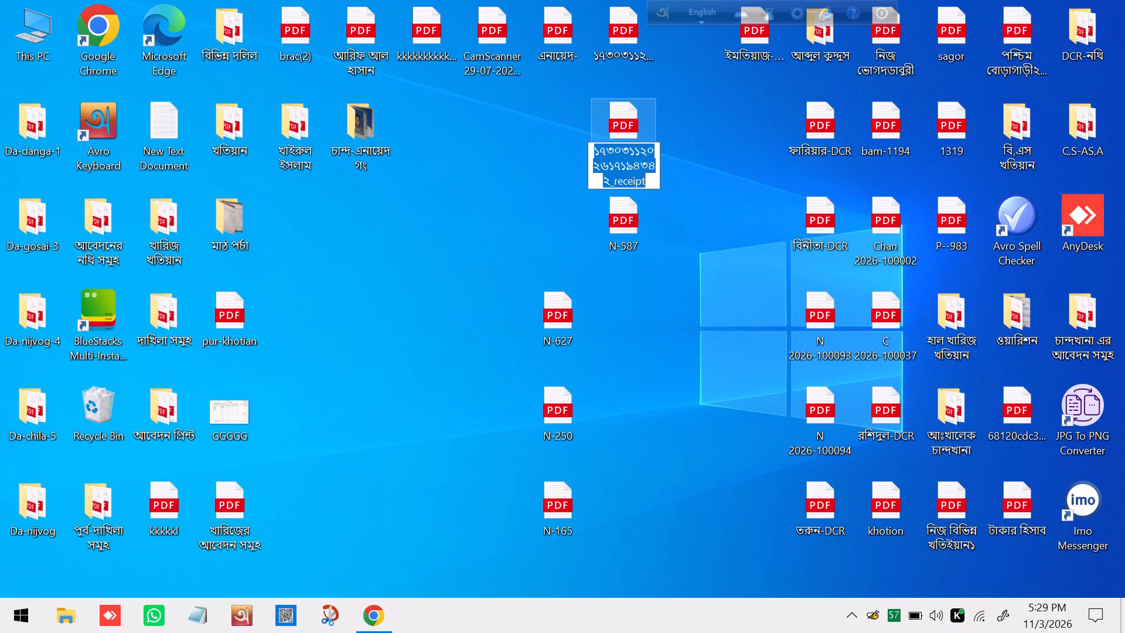
key("BackSpace")
type("N-")
type("62")
key("6")
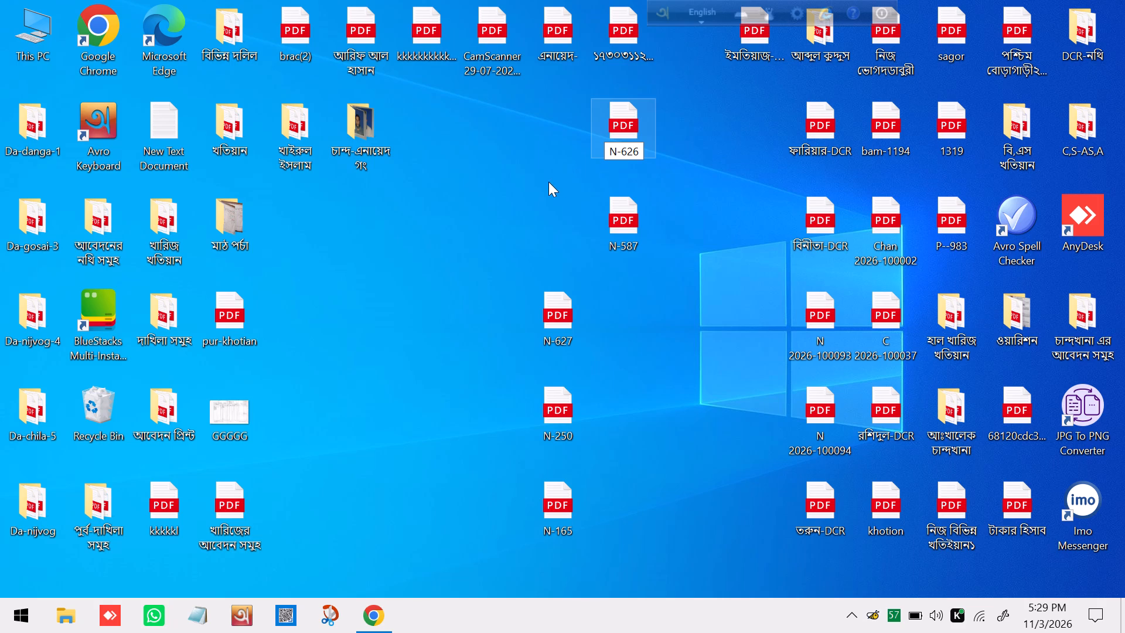
left_click(542, 182)
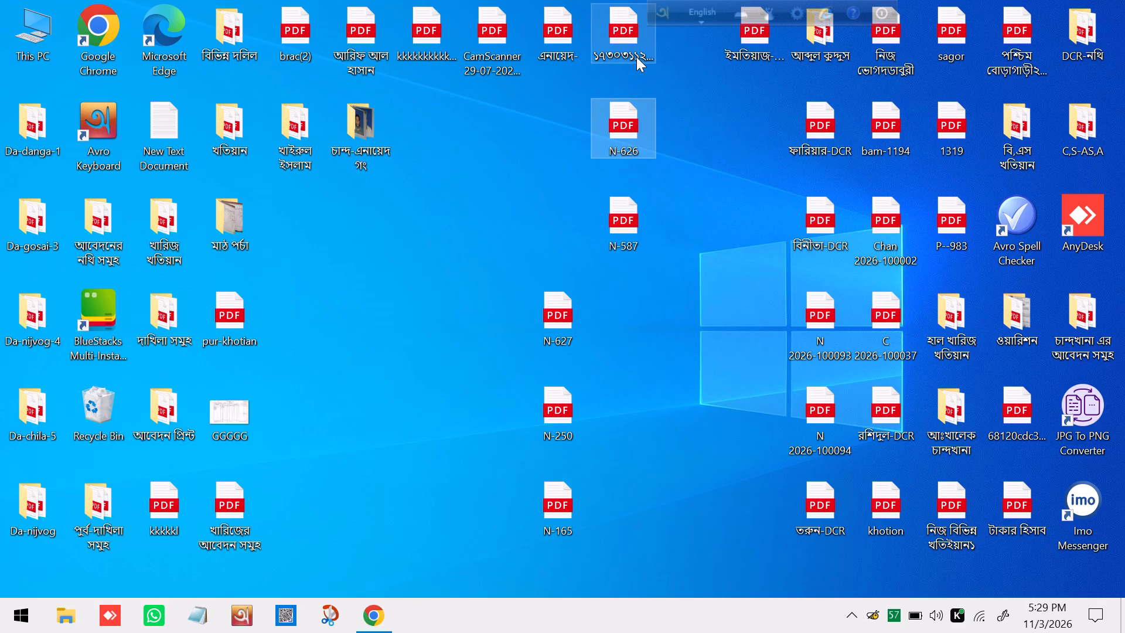
Check the khatian number in the last unrenamed receipt PDF, above N-626, close it, and rename that file as N-527.
double_click(636, 57)
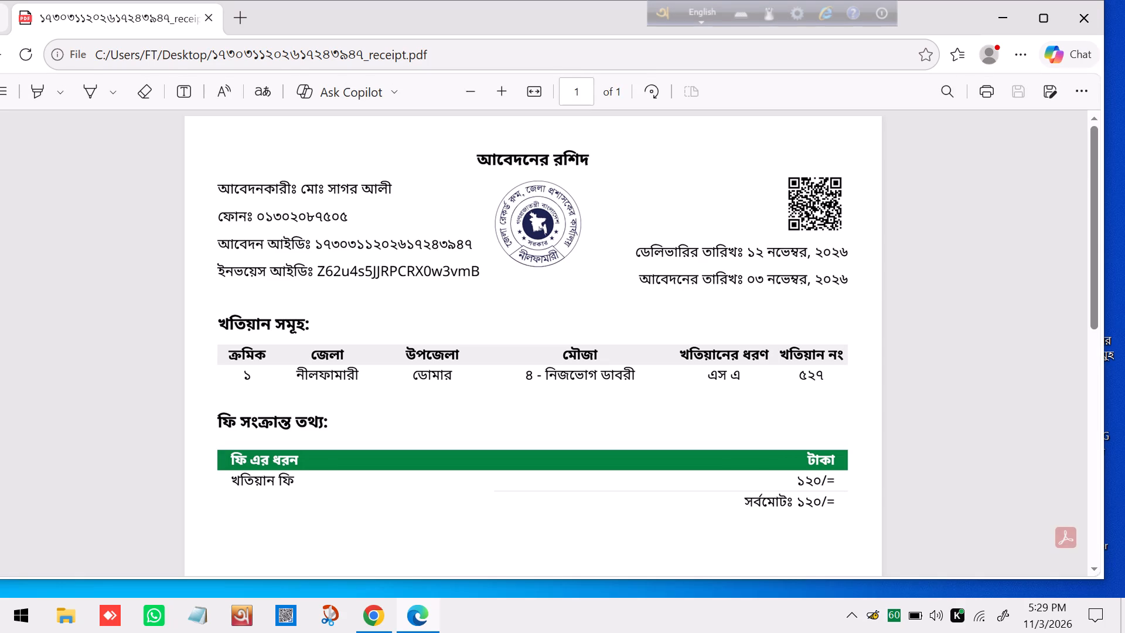
left_click(206, 18)
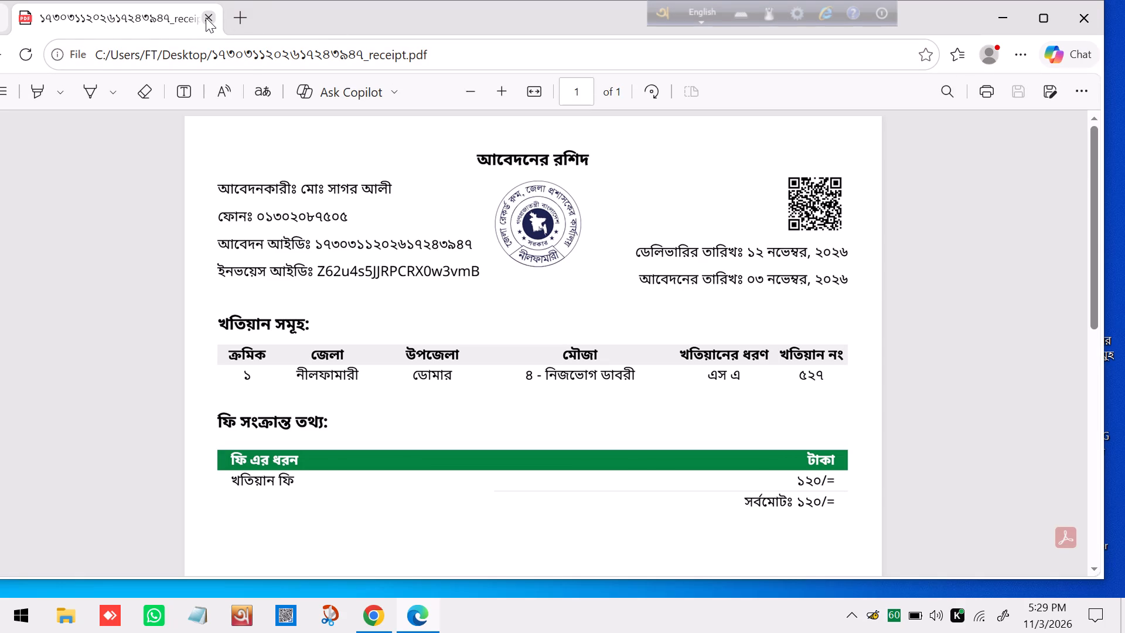
left_click(206, 17)
left_click(206, 17)
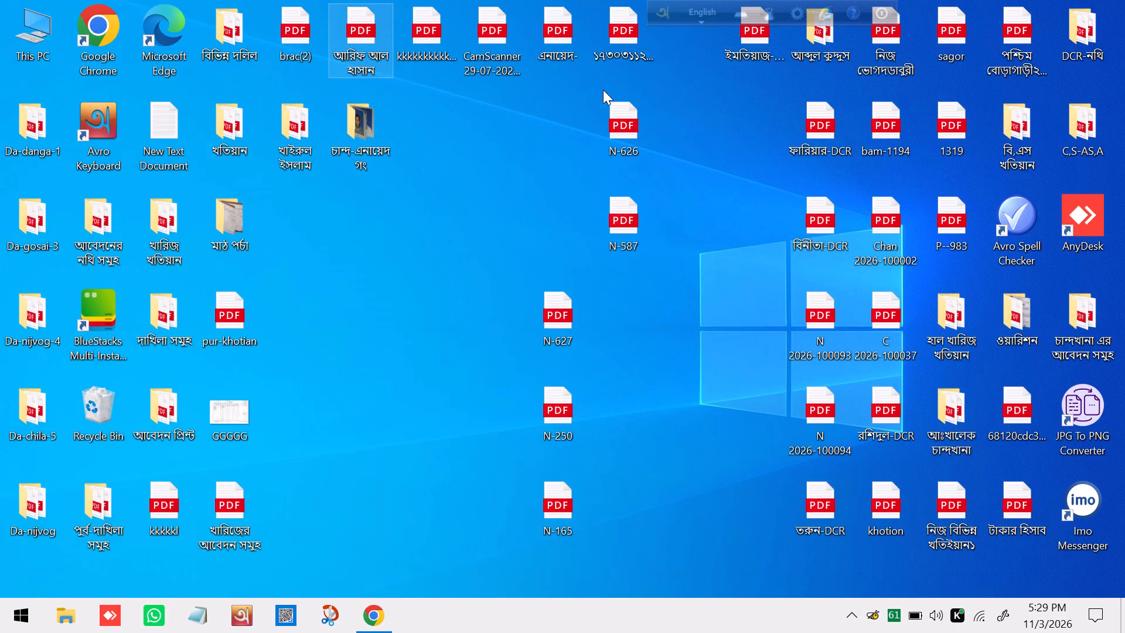
left_click(613, 52)
left_click(613, 52)
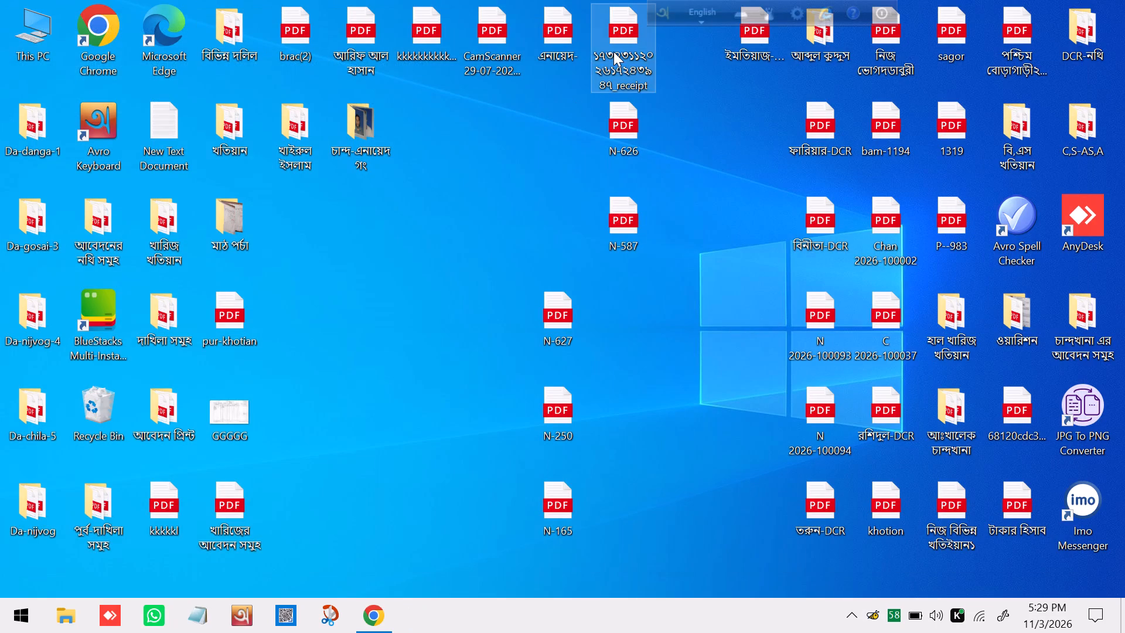
key("BackSpace")
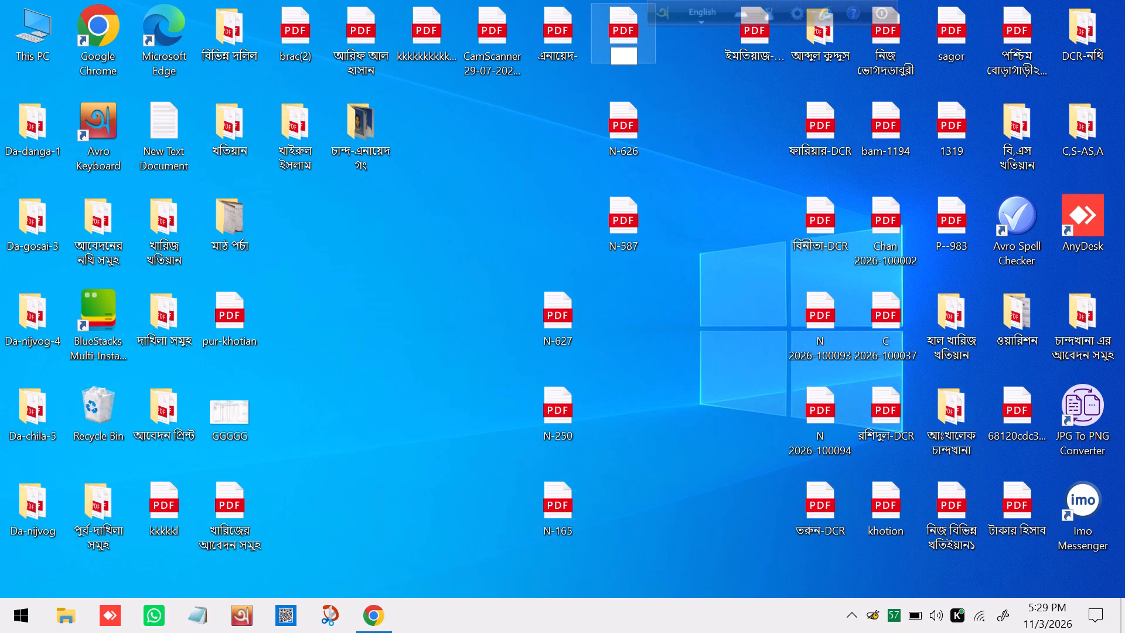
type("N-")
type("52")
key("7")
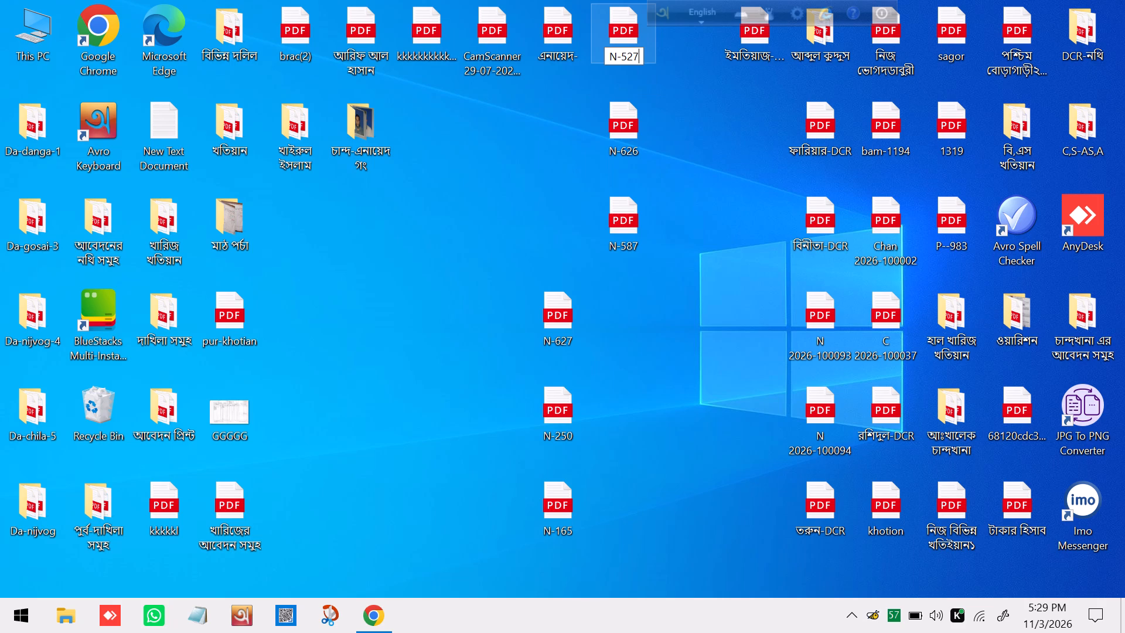
Arrange the renamed PDFs in two columns beside the N 2026 files, N-587, N-627, N-250 and N-527, N-626, N-165, and refresh the desktop.
left_click(576, 90)
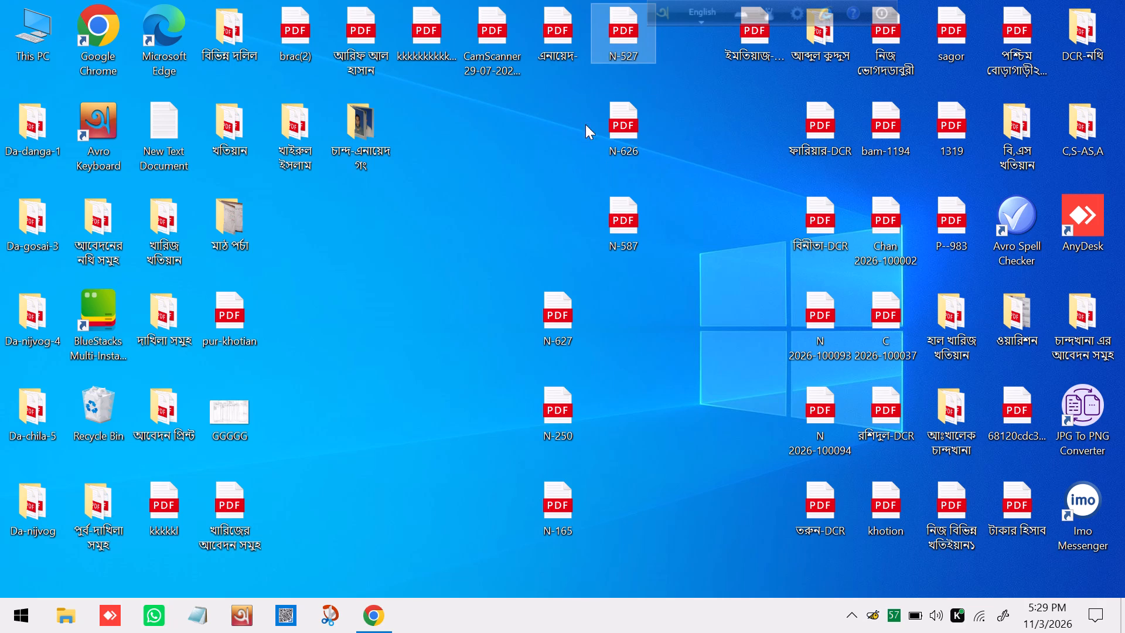
left_click_drag(623, 211, 726, 308)
left_click_drag(555, 308, 750, 385)
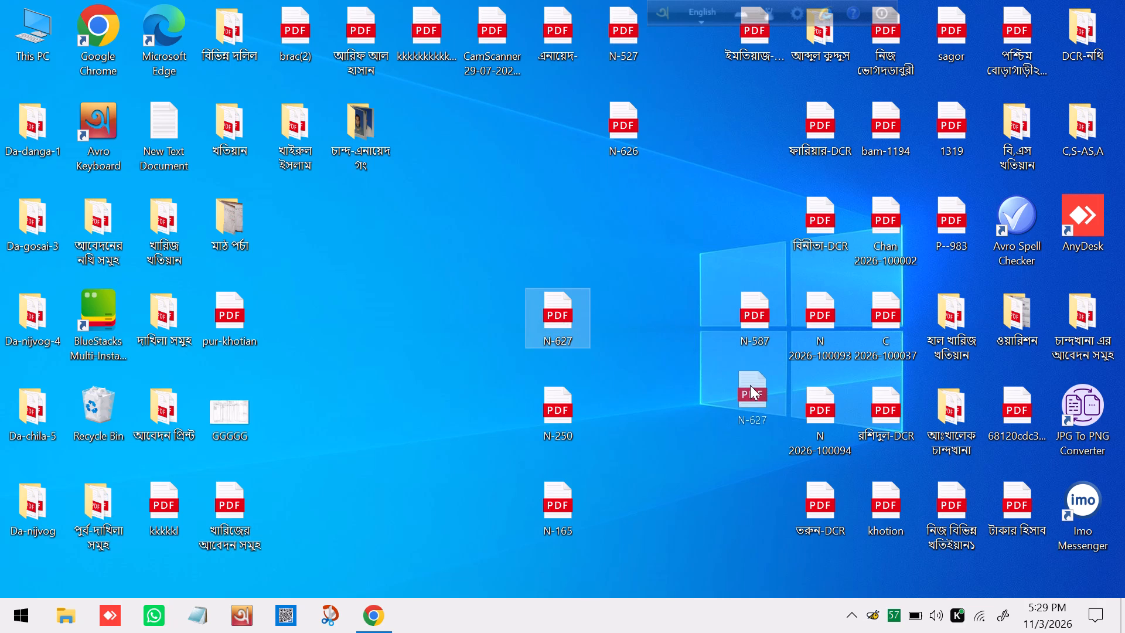
left_click_drag(750, 385, 750, 383)
left_click_drag(555, 410, 751, 488)
left_click_drag(548, 490, 686, 485)
left_click_drag(612, 117, 673, 396)
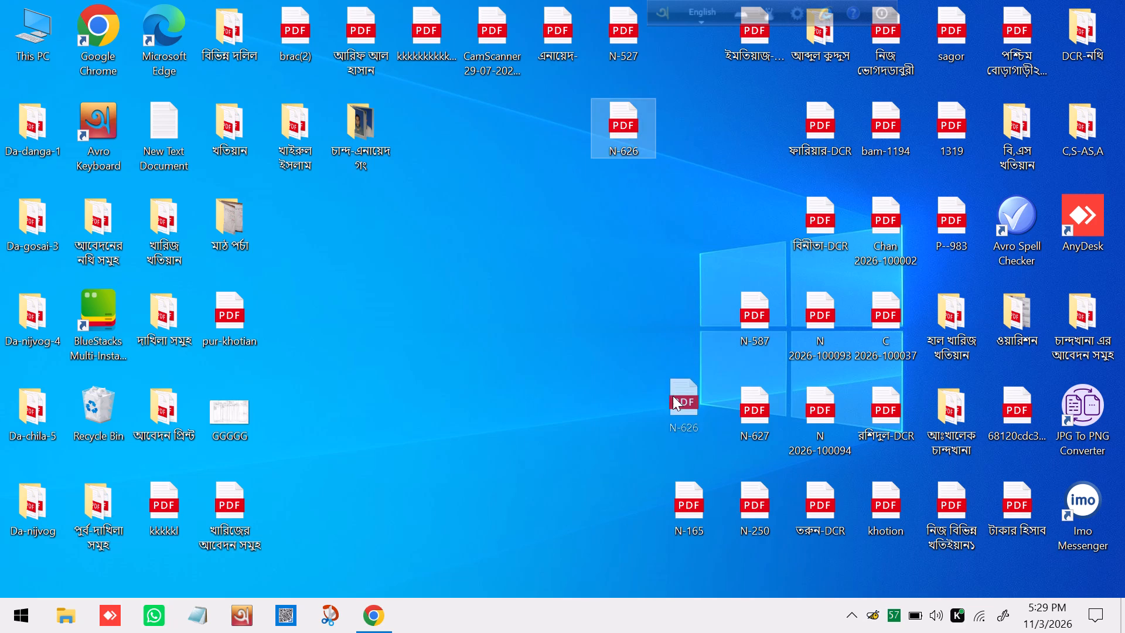
left_click_drag(673, 396, 673, 396)
left_click_drag(623, 26, 686, 335)
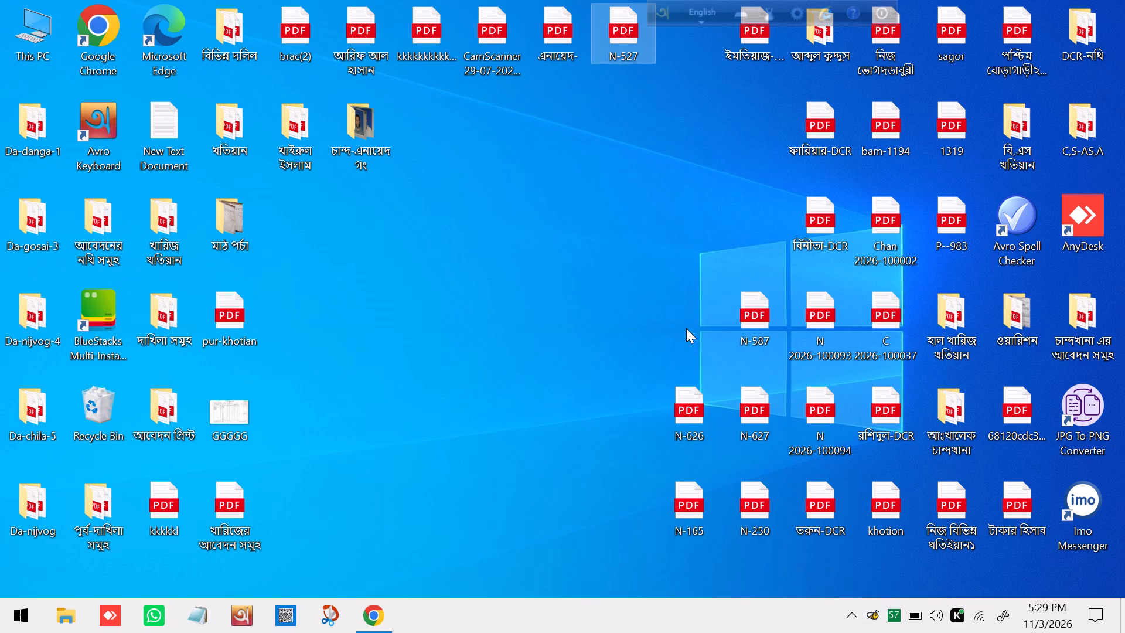
right_click(478, 221)
left_click(497, 273)
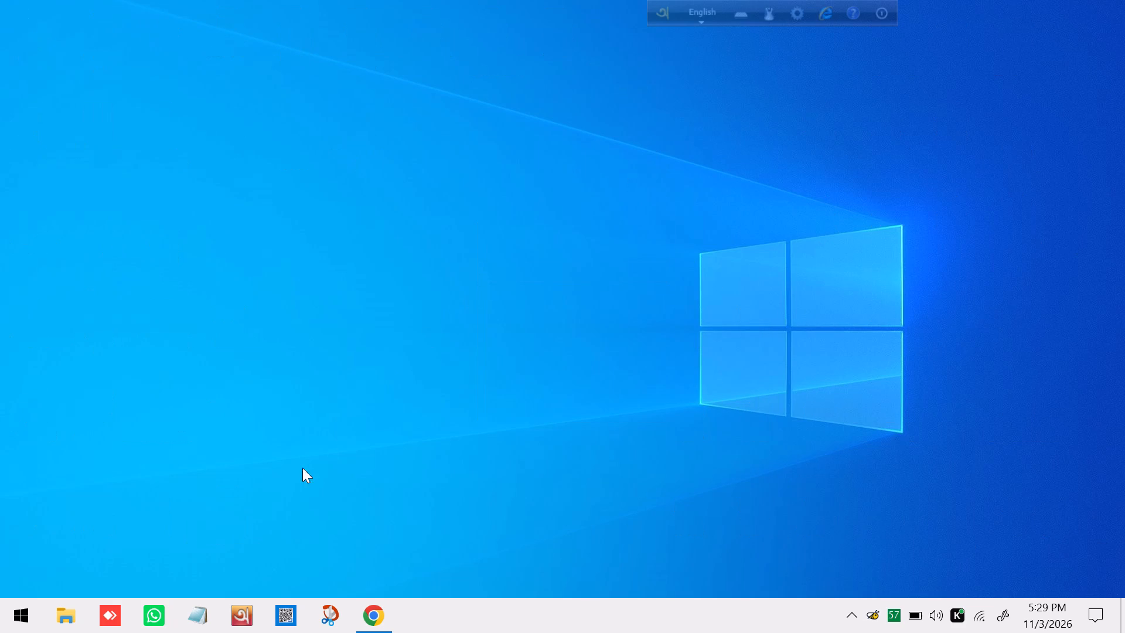